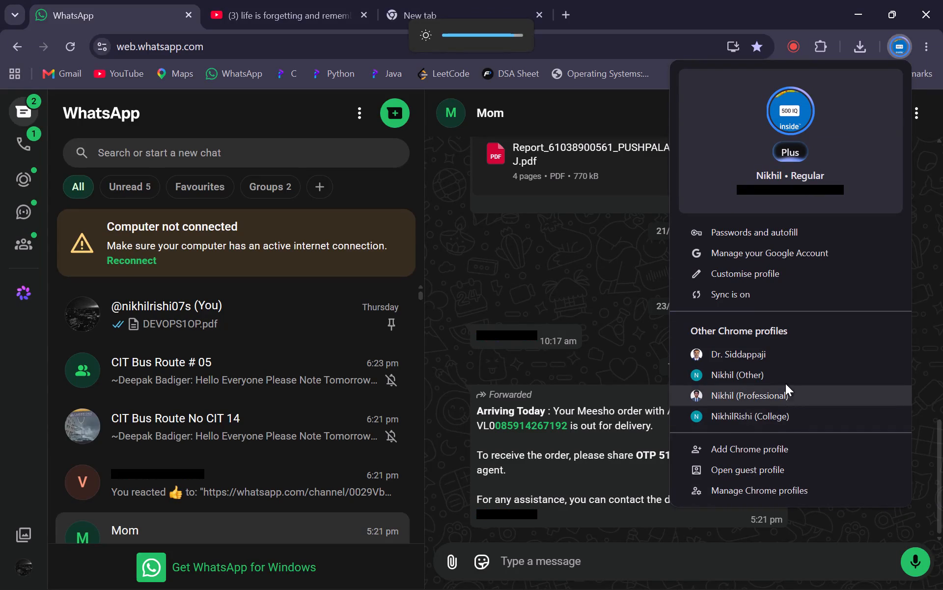
Switch to the first of the other Chrome profiles and open its NCRS 2026 shortcut.
click(775, 354)
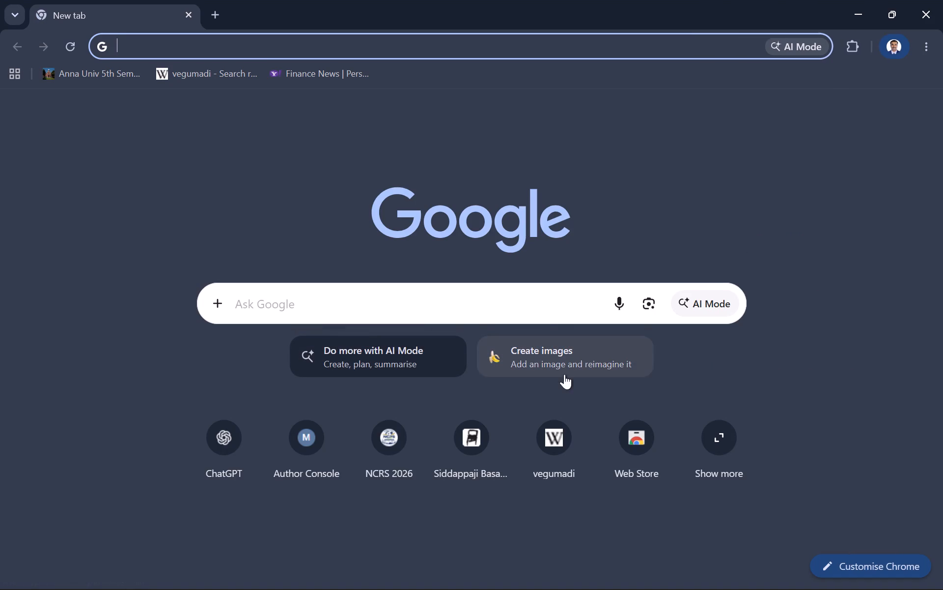
right_click(388, 487)
click(377, 477)
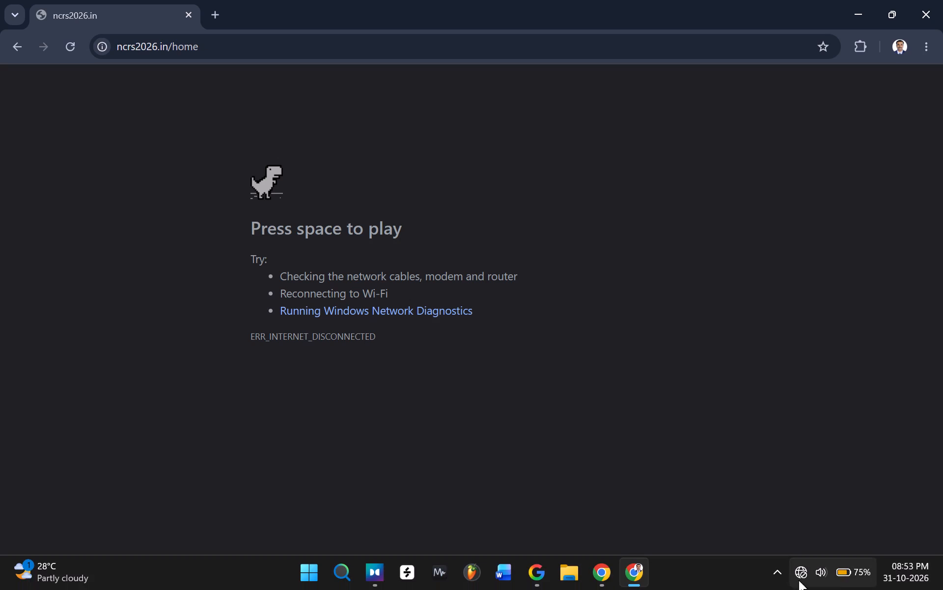
Turn on Wi-Fi and connect the computer to the Airtel_sidd_4387 network.
click(786, 577)
click(806, 576)
click(736, 285)
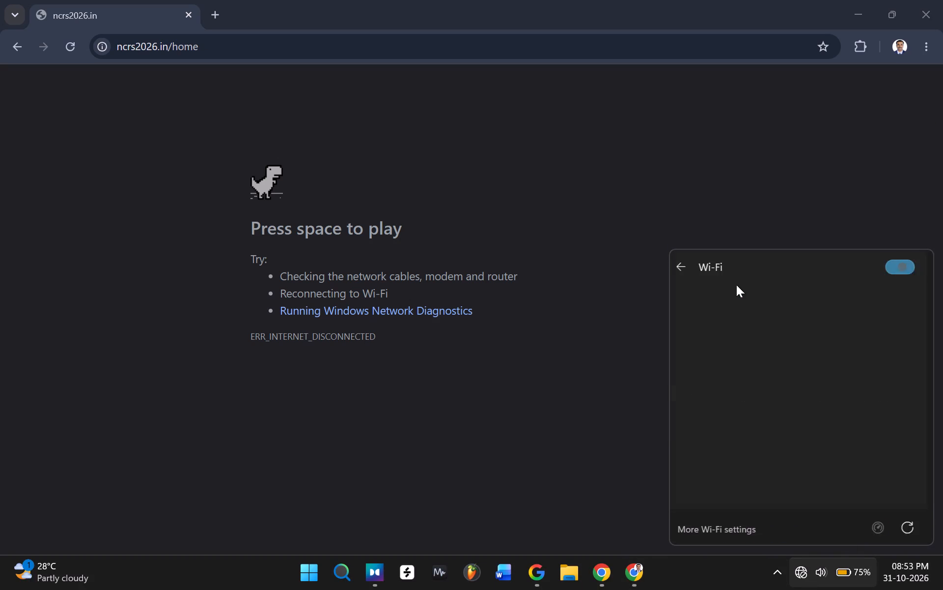
click(829, 302)
click(859, 370)
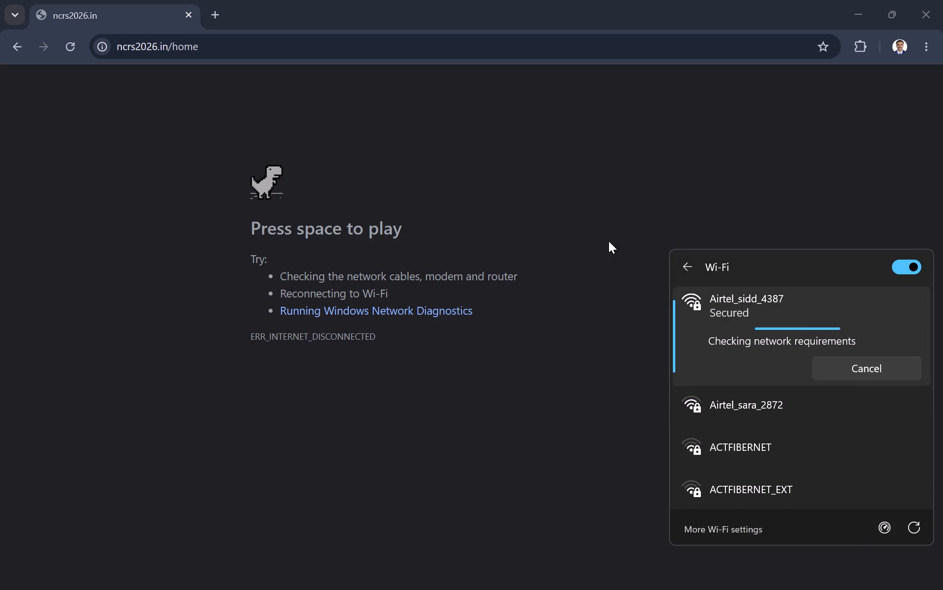
click(609, 241)
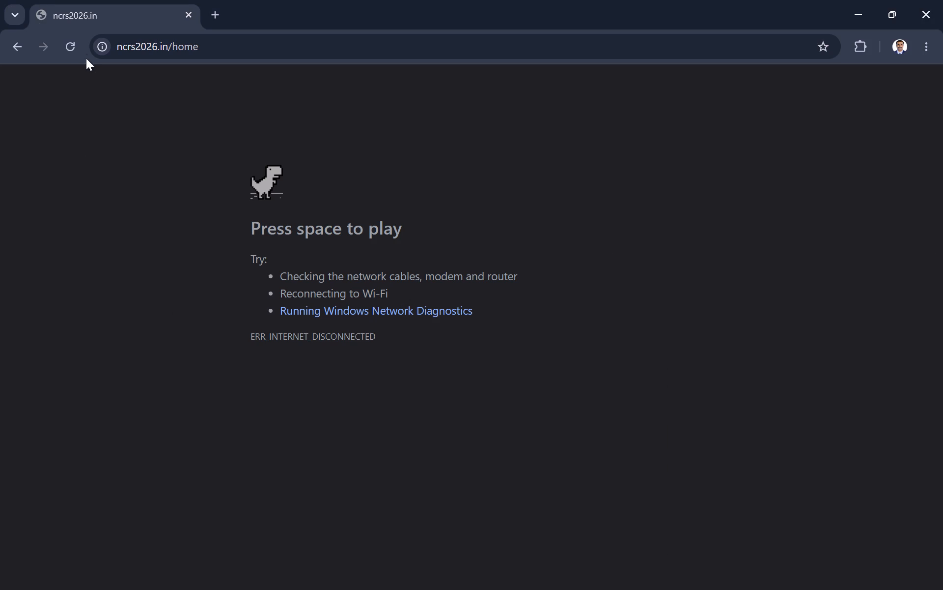
Reload the NCRS 2026 home page.
click(74, 43)
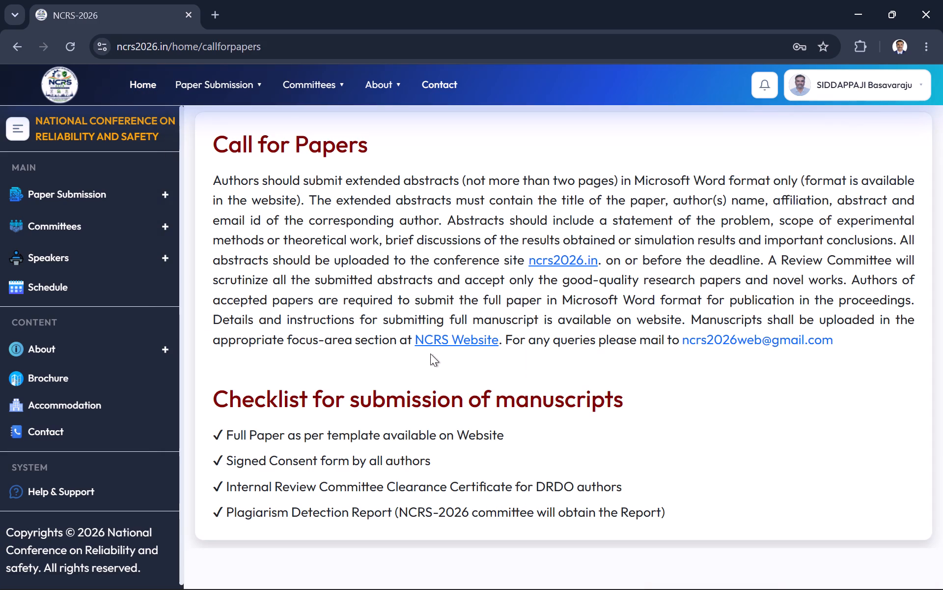
Expand the Paper Submission group in the conference site's navigation to show its pages alongside Call for Papers.
scroll(430, 354, right, 1)
click(167, 192)
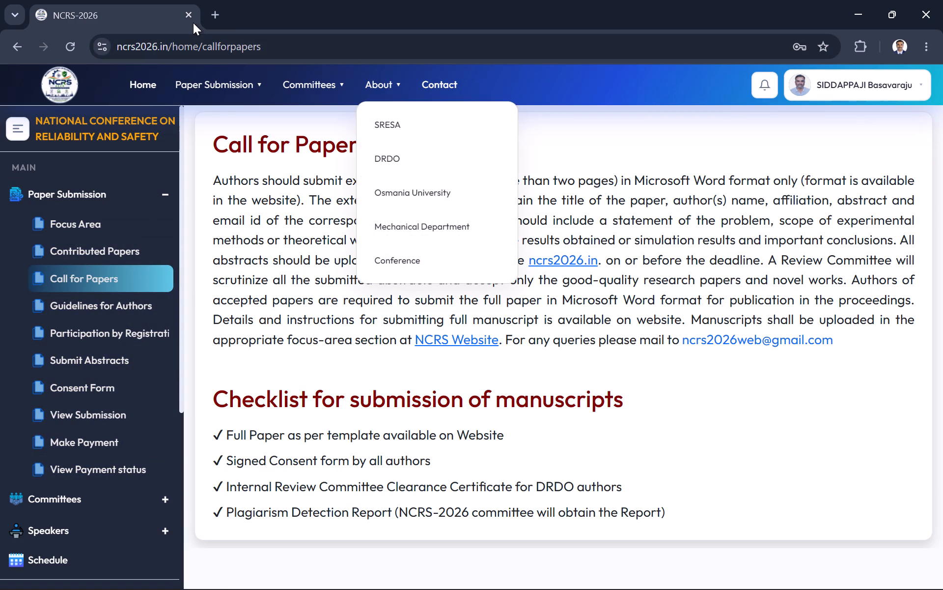
scroll(770, 336, down, 2)
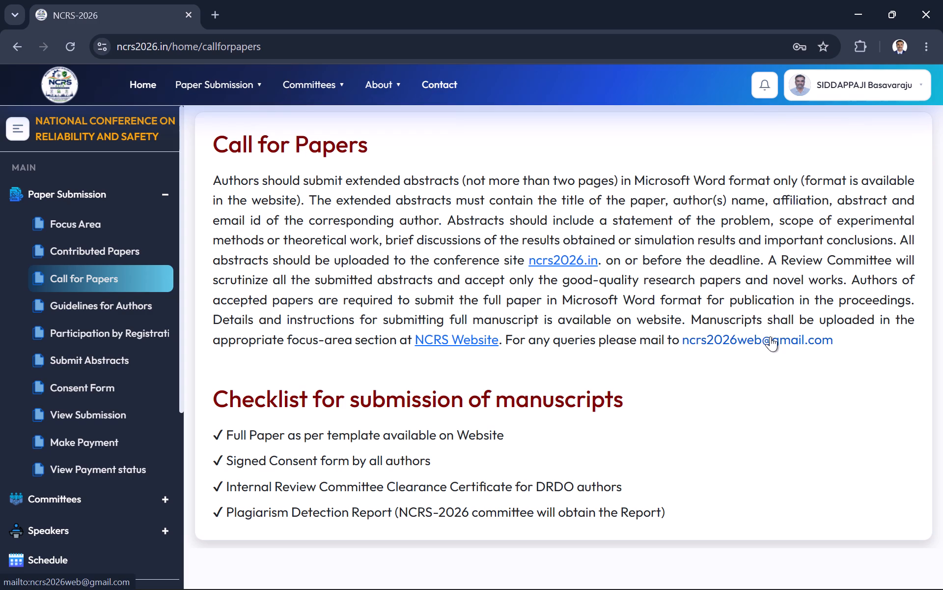
Open the View Submission page of the conference's paper submission section to see the submitted papers.
scroll(769, 448, down, 1)
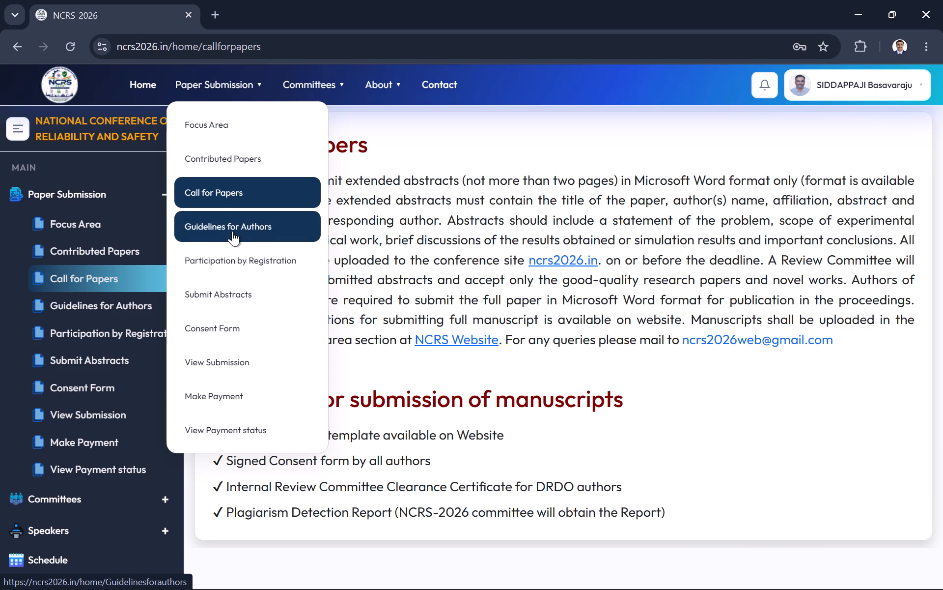
click(229, 362)
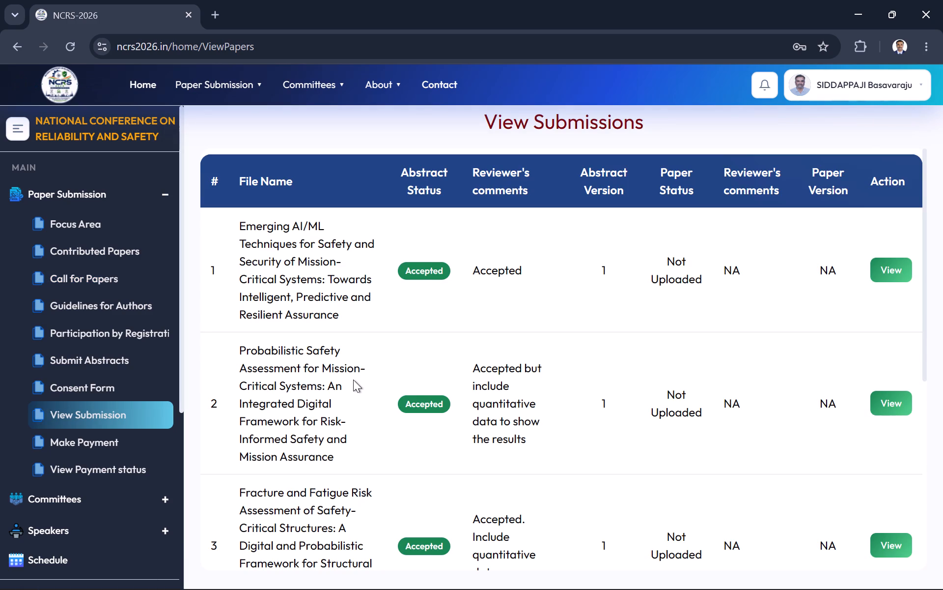
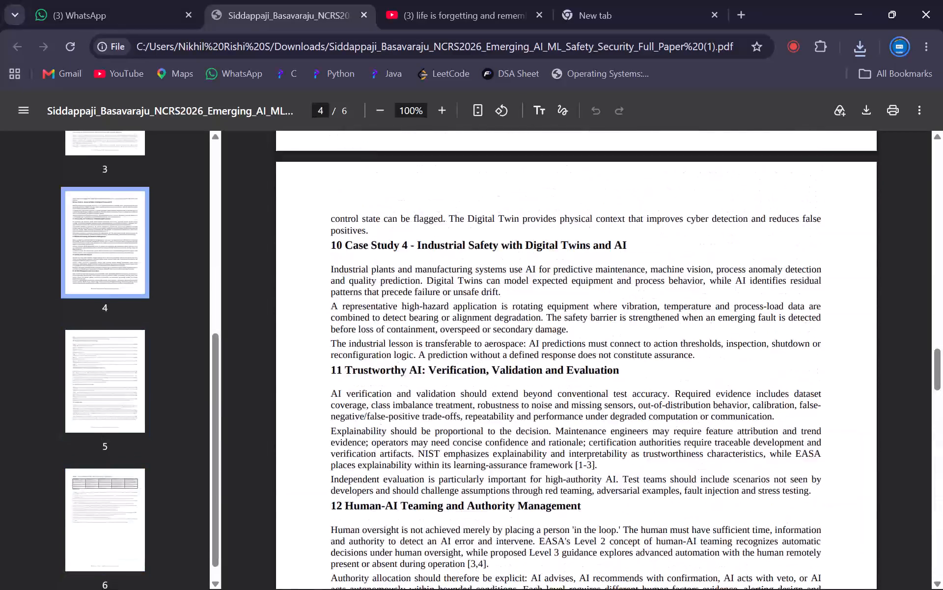
Review the NCRS2026 Emerging AI/ML Safety and Security full paper PDF from page 4 through Table 1 and the references on page 6.
scroll(770, 380, up, 5)
scroll(770, 380, down, 15)
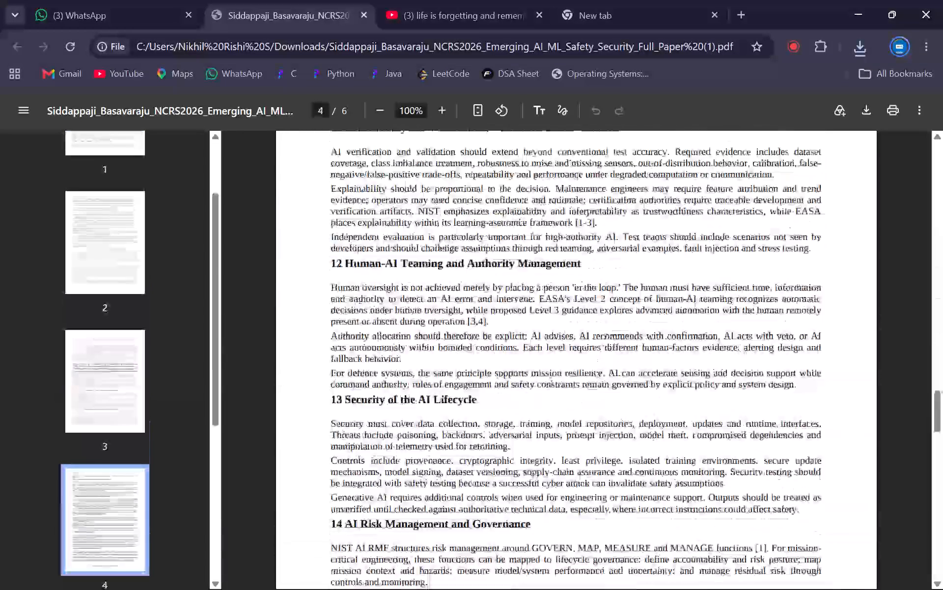
scroll(770, 380, down, 4)
scroll(770, 380, up, 5)
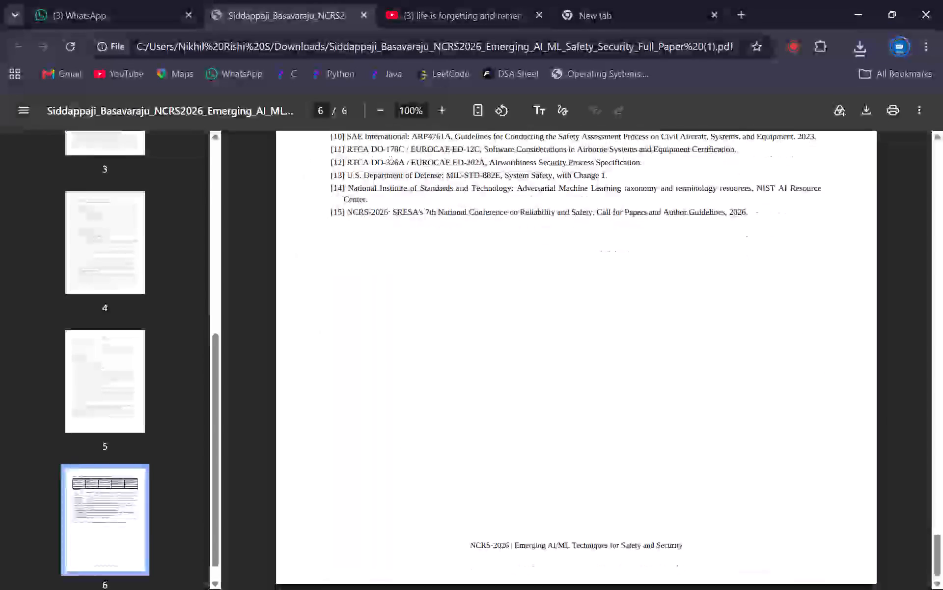
scroll(770, 380, up, 14)
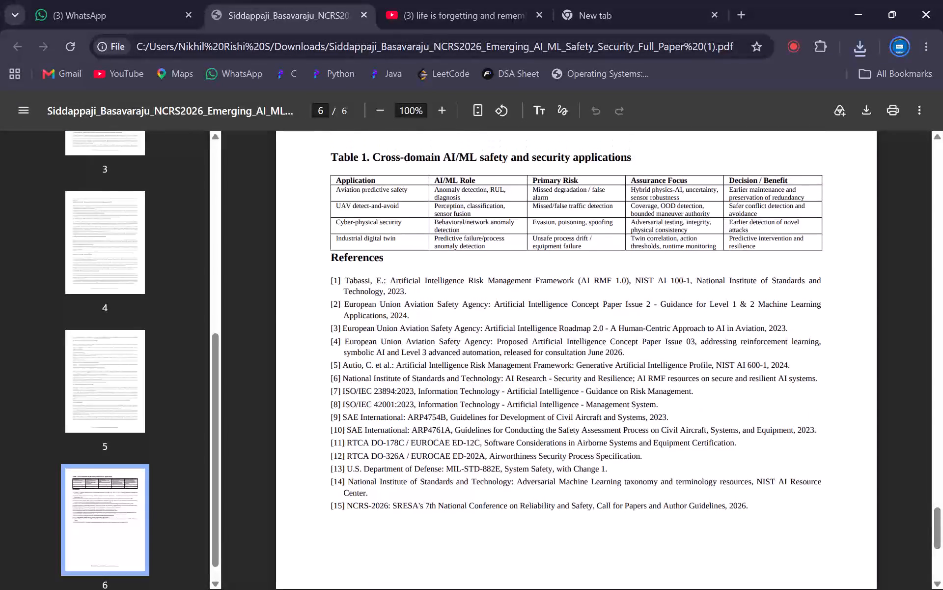
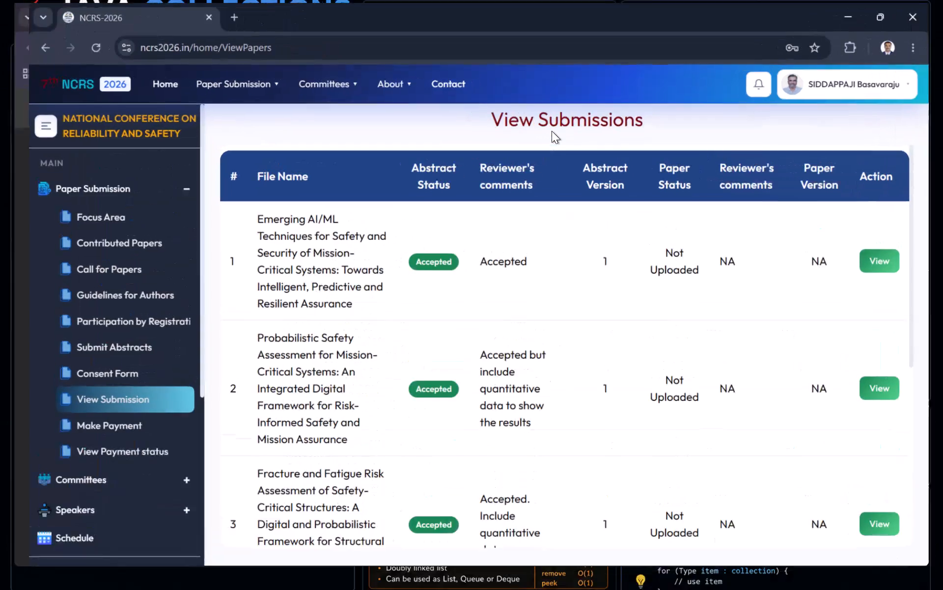
Check the downloaded Emerging AI/ML full paper PDF and return to the NCRS 2026 site's View Submissions page.
click(552, 131)
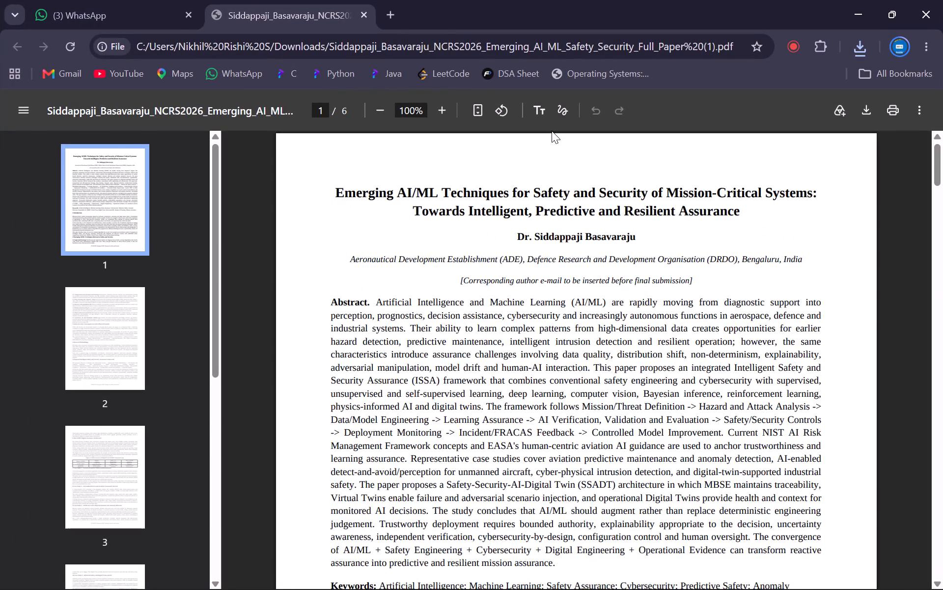
click(592, 139)
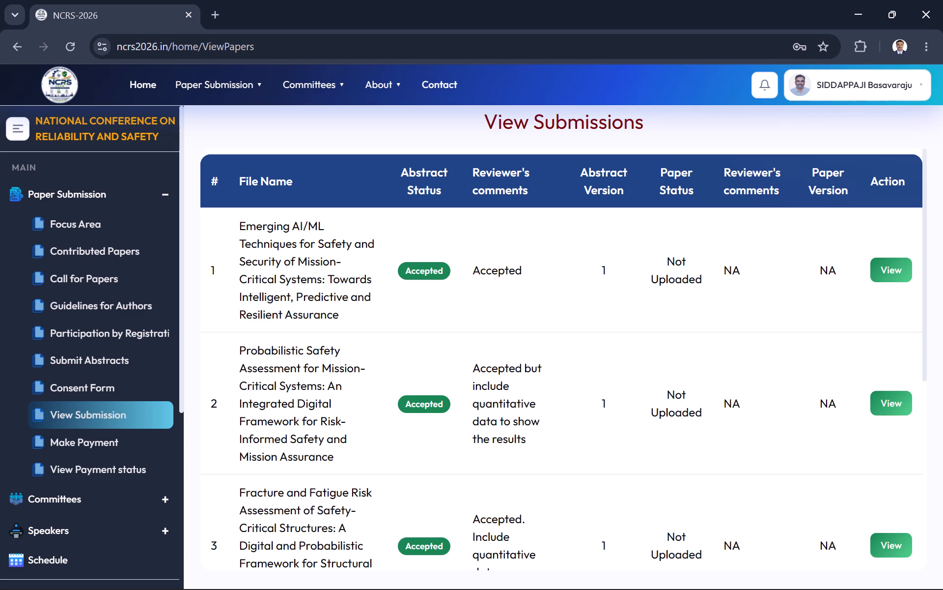
Open the full paper upload page of the first submission, "Emerging AI/ML Techniques for Safety and Security of Mission-Critical Systems".
click(903, 276)
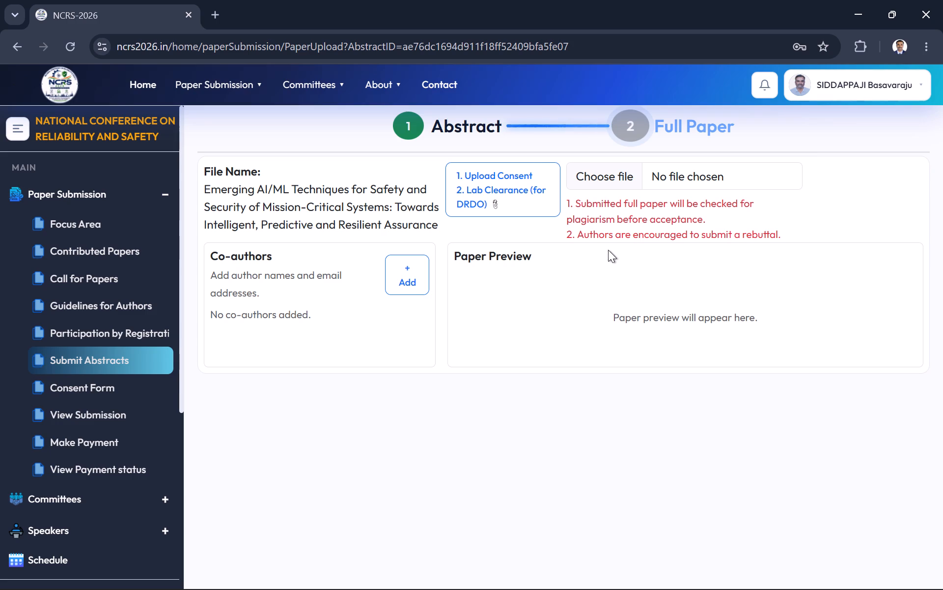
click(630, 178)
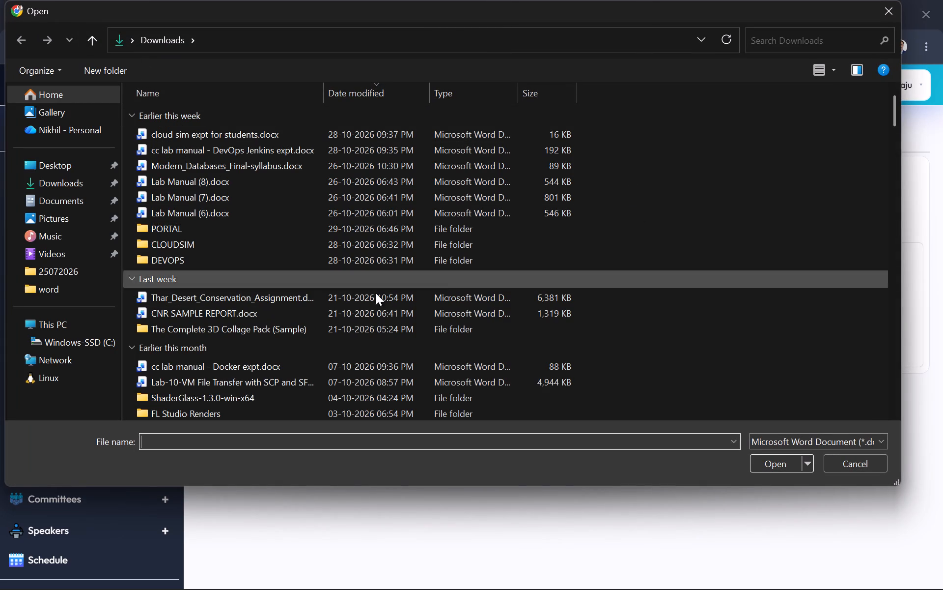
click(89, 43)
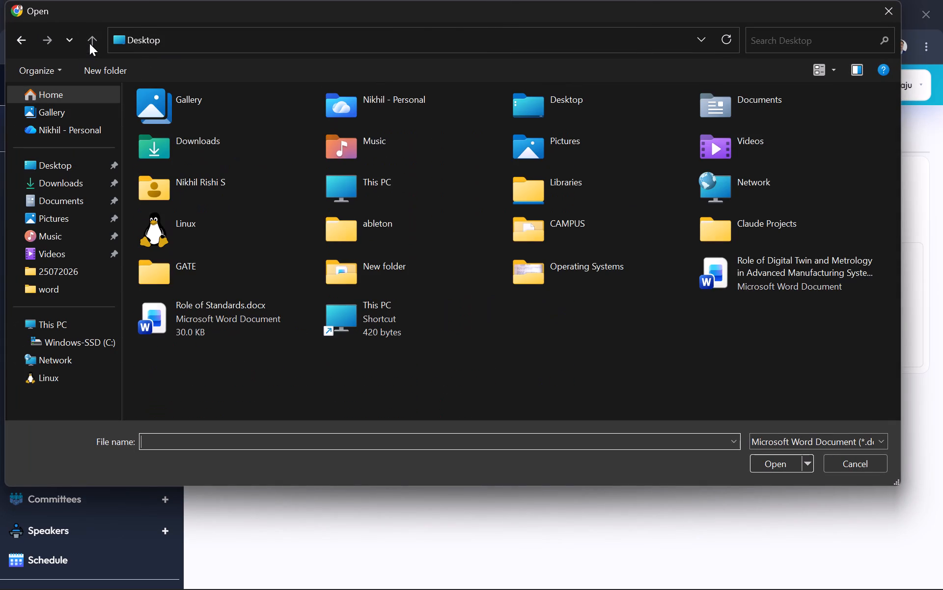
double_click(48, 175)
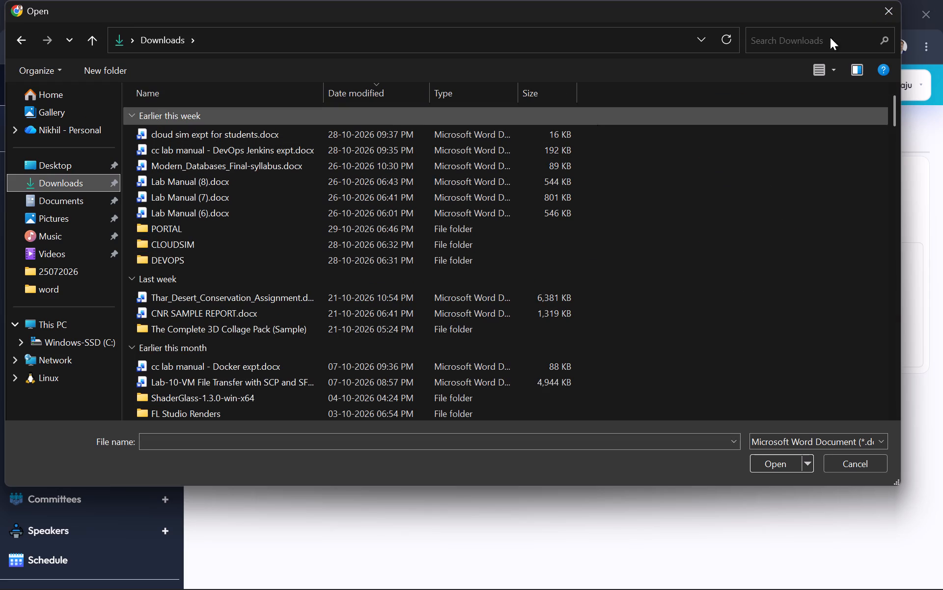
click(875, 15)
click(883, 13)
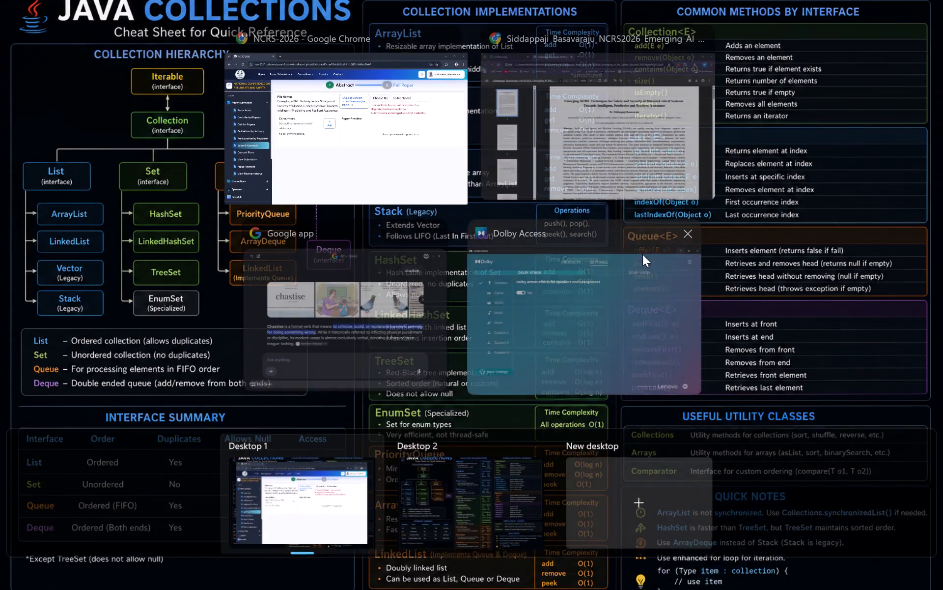
Switch to the other browser window and check the downloaded PDF of the Emerging AI/ML full paper.
click(591, 177)
click(863, 42)
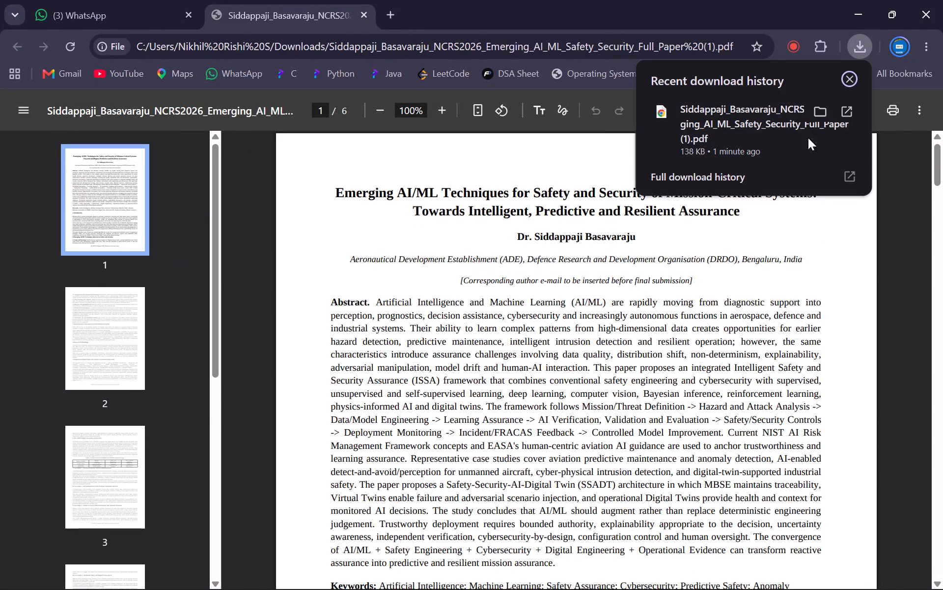
click(774, 139)
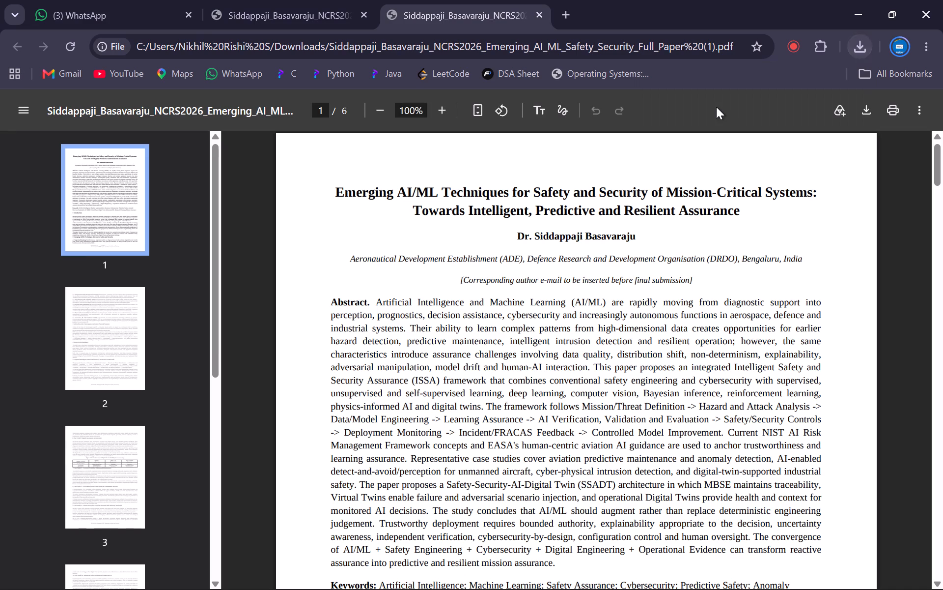
click(538, 15)
scroll(652, 305, down, 1)
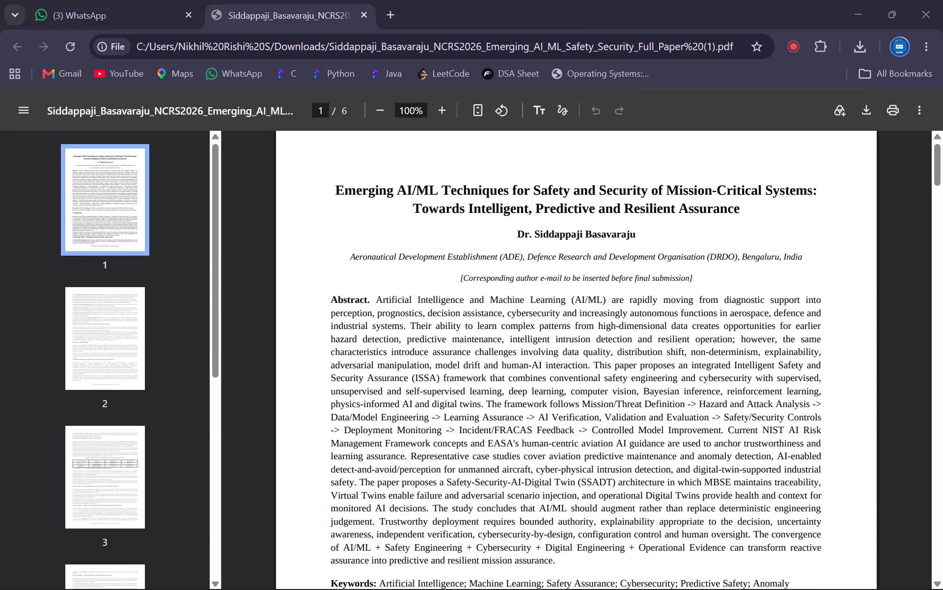
Return to the conference upload page and look through the Downloads folder for a Word copy of the full paper.
click(604, 145)
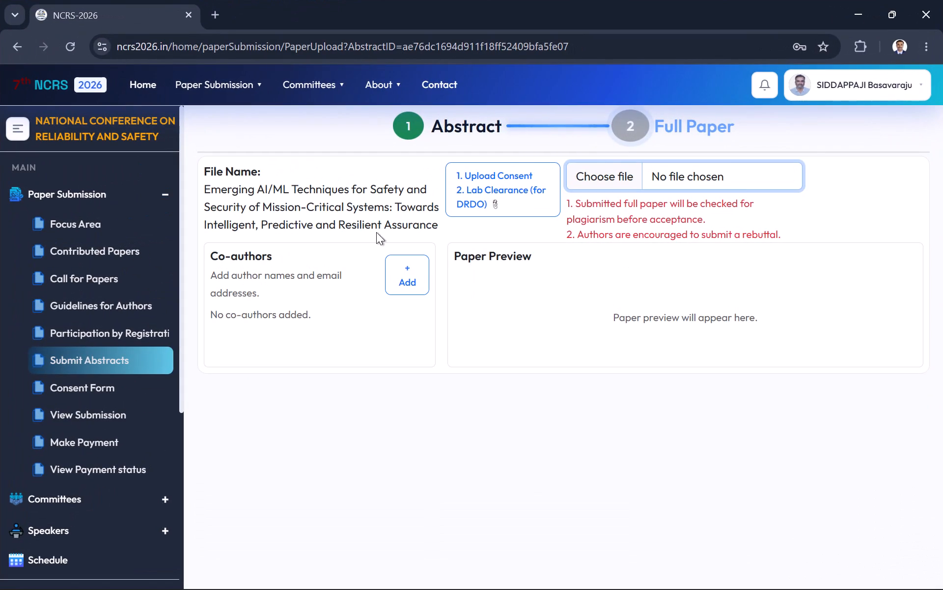
click(613, 165)
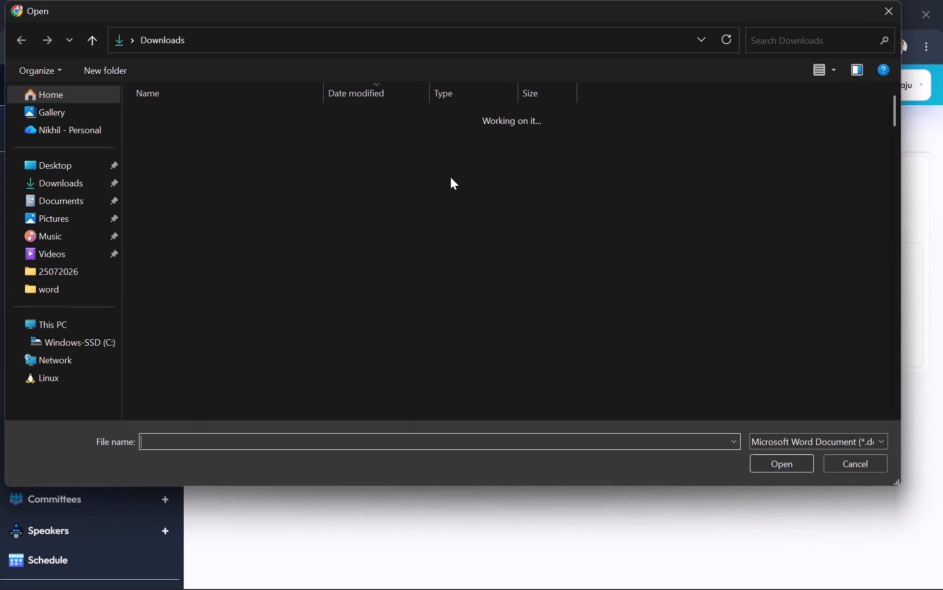
scroll(286, 157, up, 20)
scroll(286, 157, up, 18)
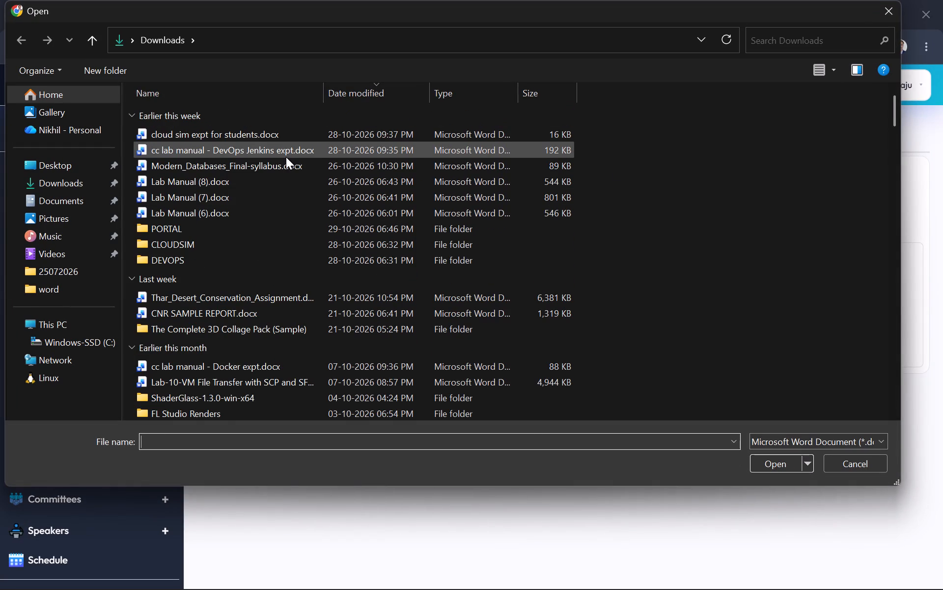
scroll(286, 157, up, 14)
scroll(344, 313, down, 1)
scroll(344, 313, up, 1)
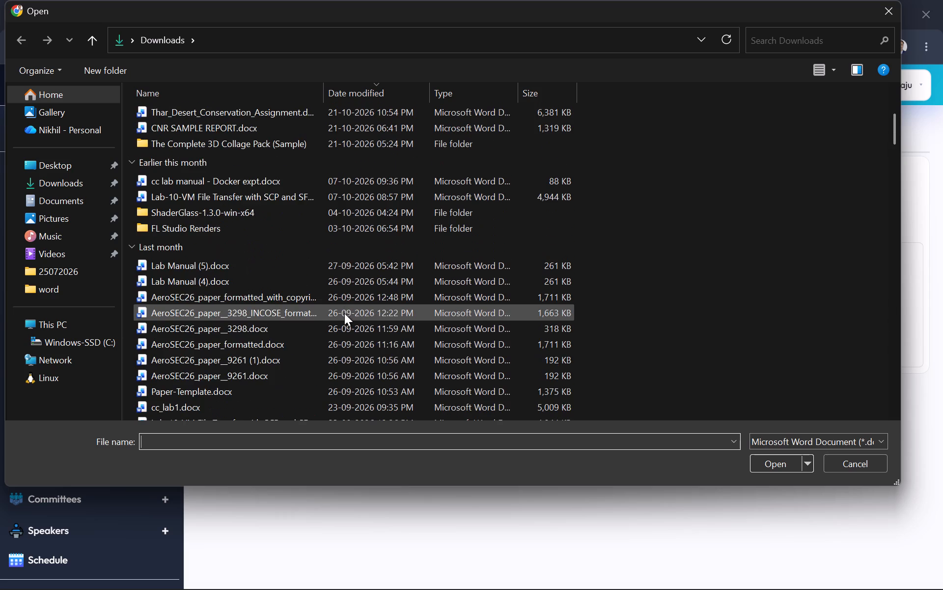
scroll(344, 313, up, 20)
scroll(344, 313, up, 2)
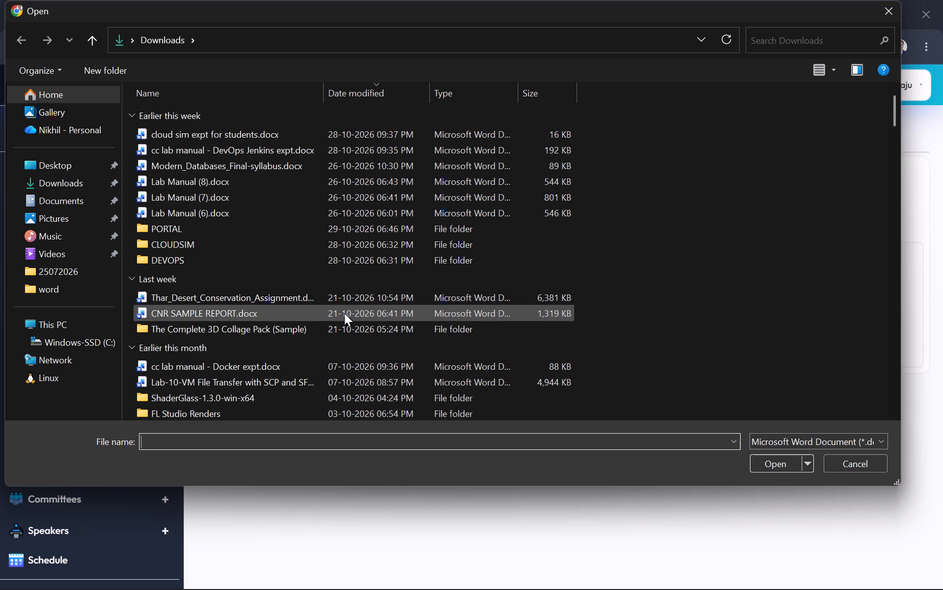
click(771, 37)
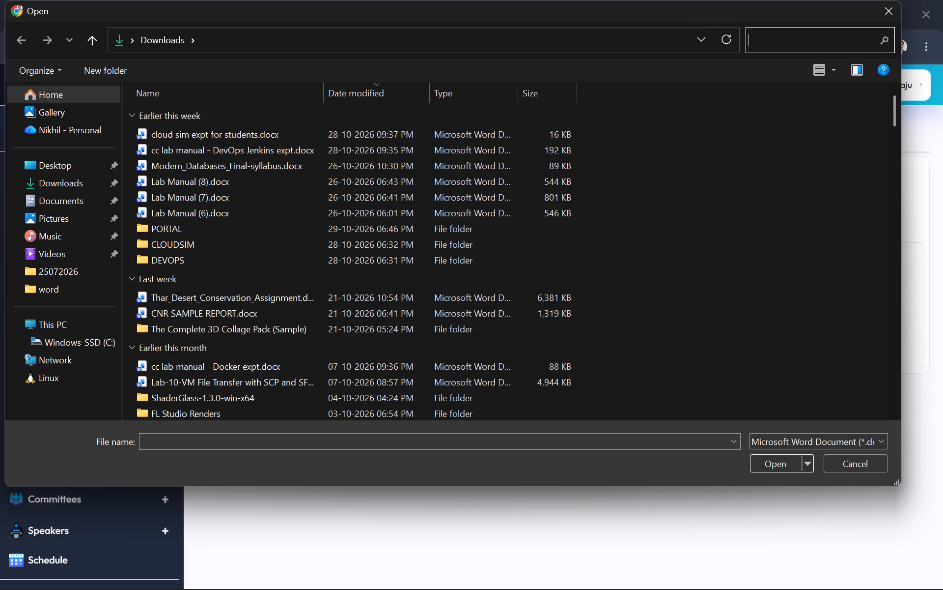
Switch to the browser window with the Emerging AI/ML full paper PDF and locate the file in its folder from the download history.
key(alt+Tab)
key(alt+Tab)
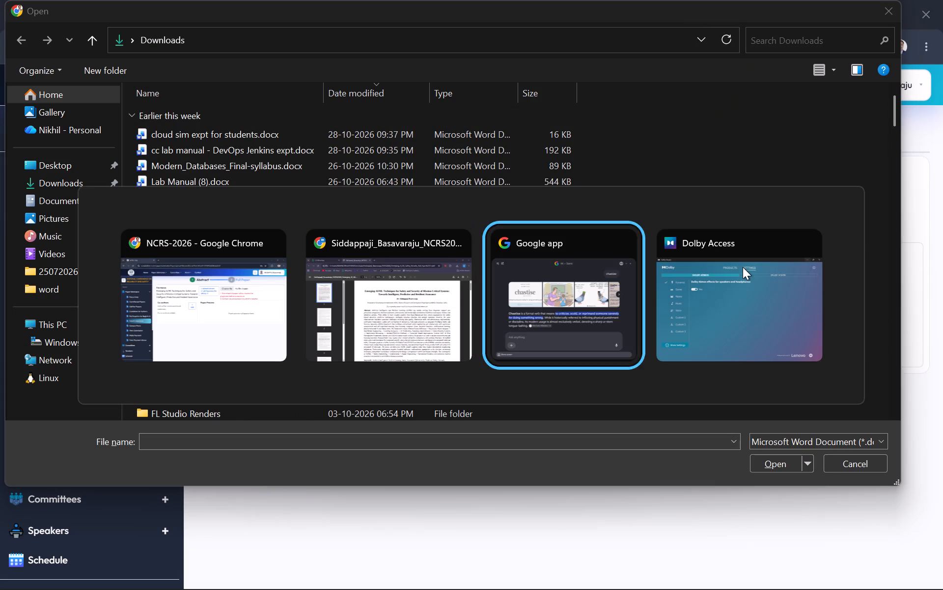
key(alt+Tab)
key(alt+Tab)
key(alt+Tab)
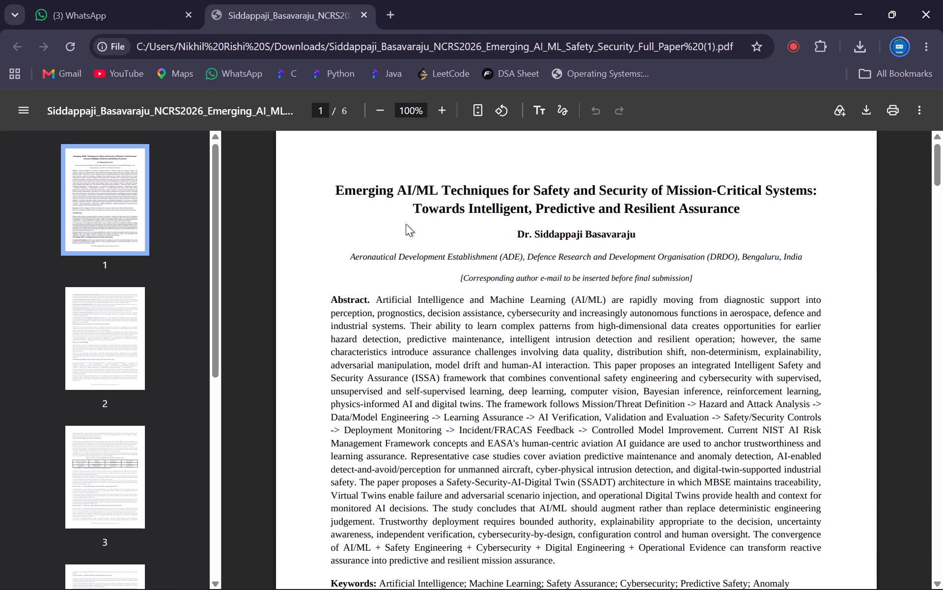
double_click(252, 113)
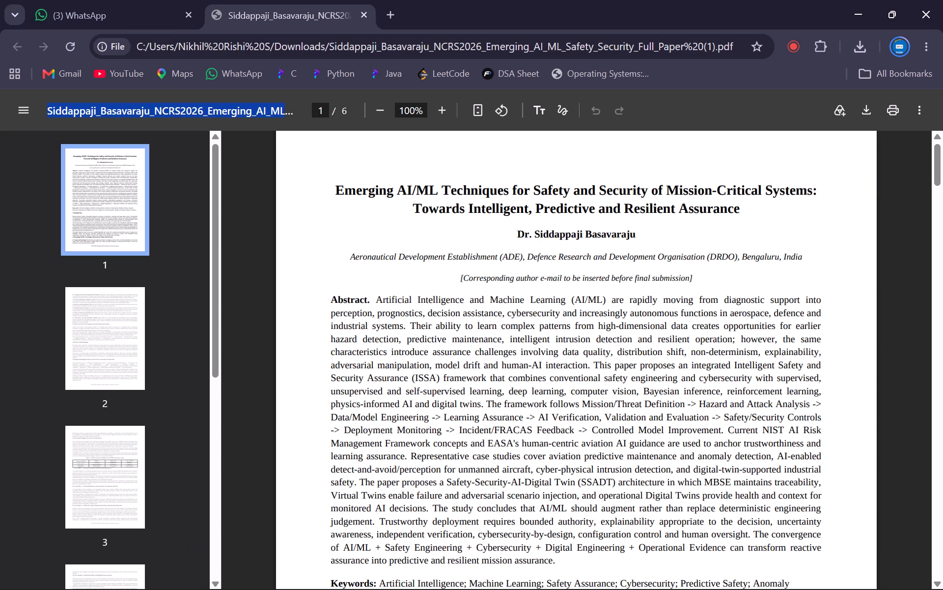
click(714, 189)
click(862, 49)
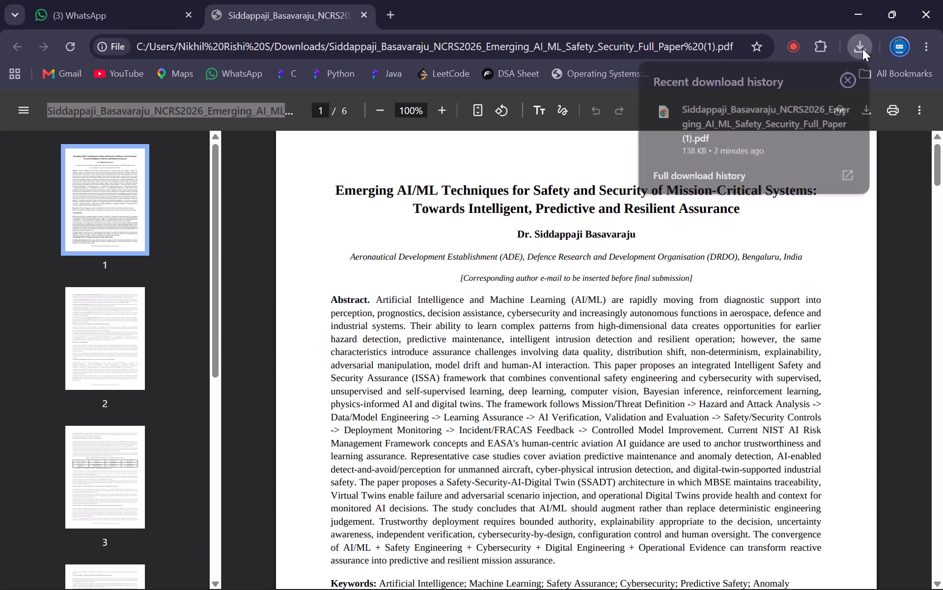
click(832, 181)
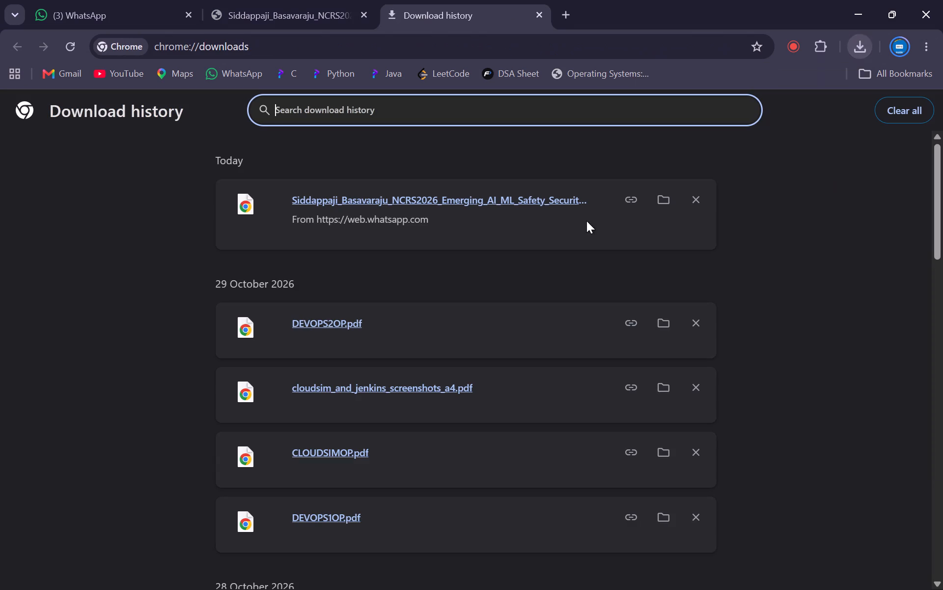
click(664, 202)
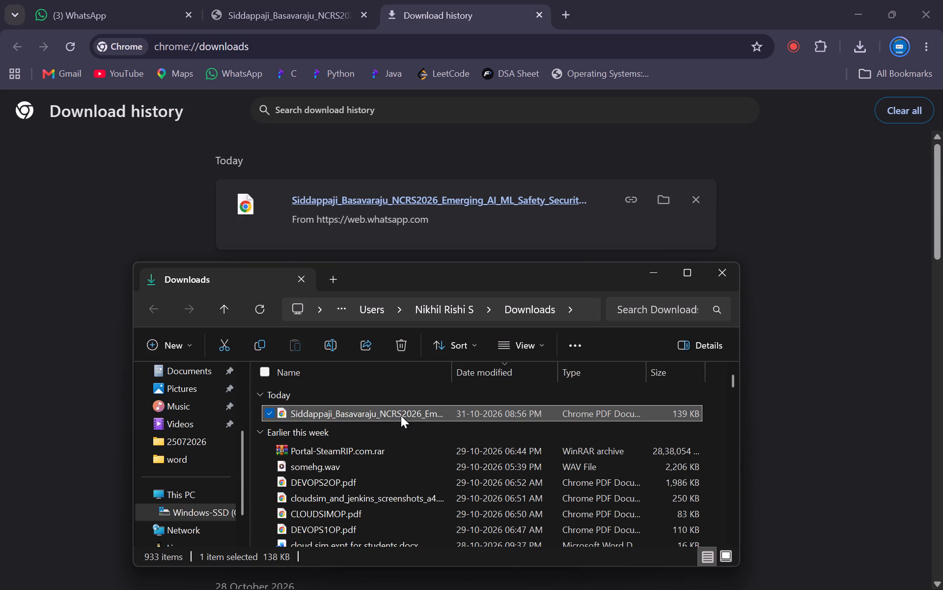
Return to the conference upload page, check which file types the full paper file picker offers, and close the picker without choosing a file.
click(857, 7)
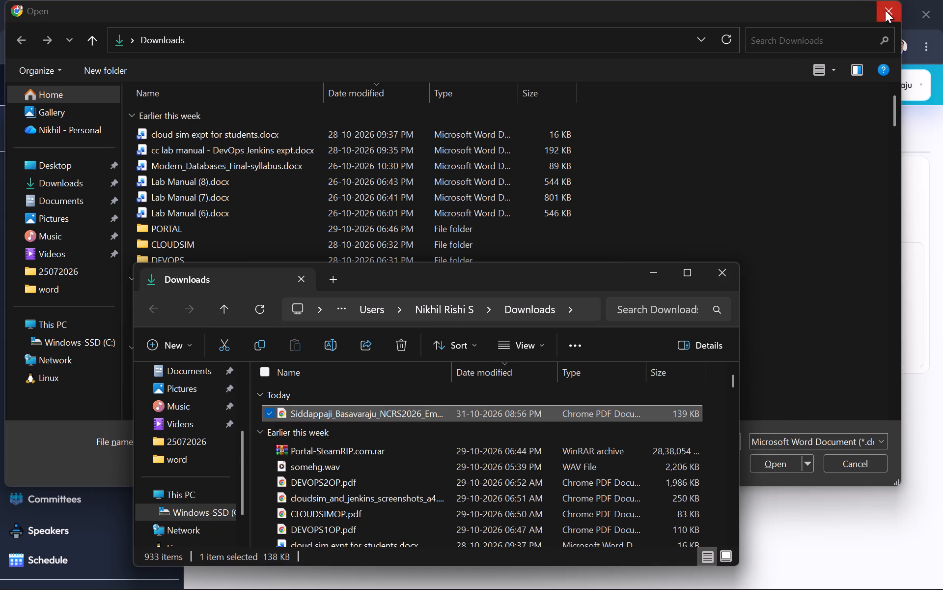
click(887, 10)
click(617, 175)
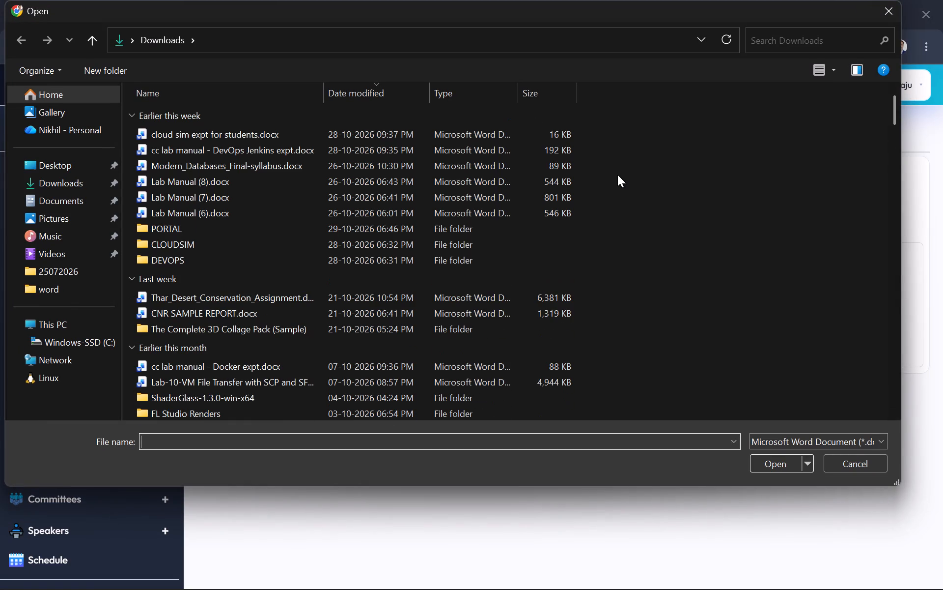
click(814, 440)
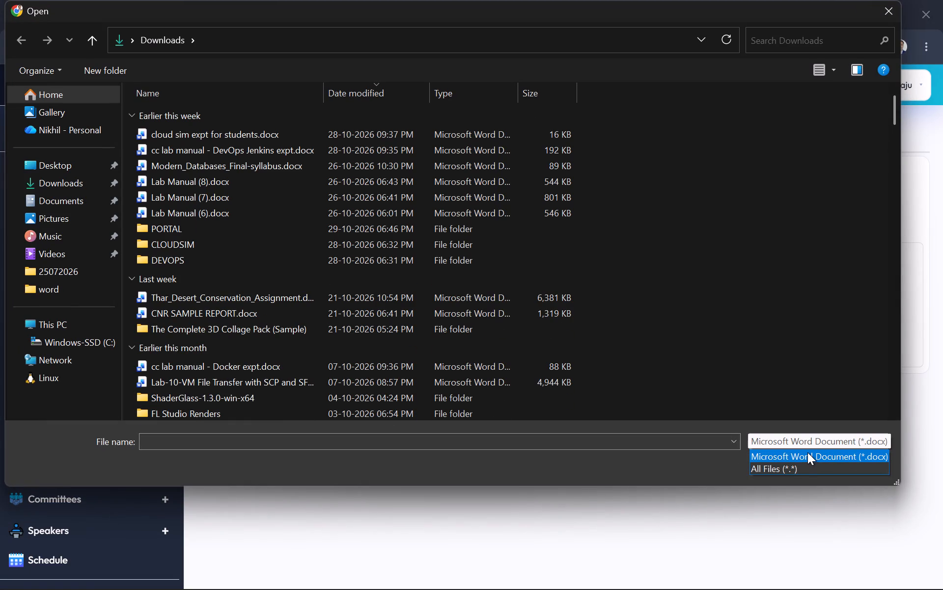
click(824, 331)
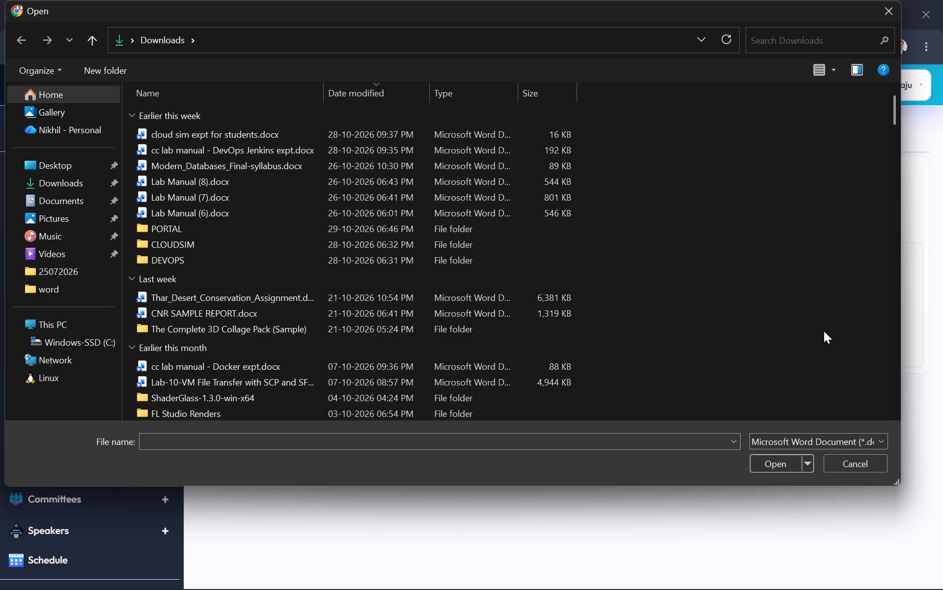
click(875, 16)
click(896, 4)
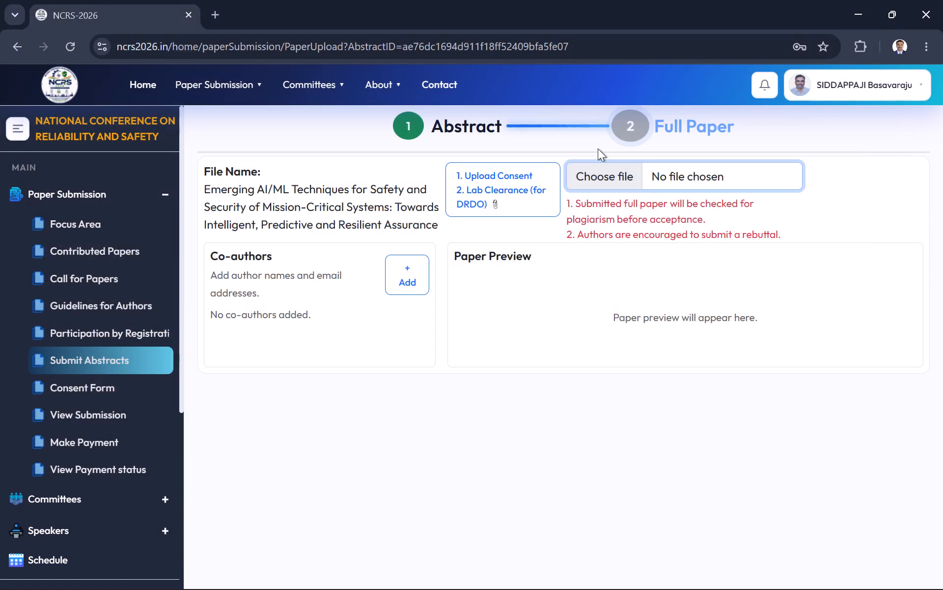
In the other browser window, search for "pdf to word" in a new tab and open the iLovePDF PDF to WORD converter.
key(alt+Tab)
key(alt+Tab)
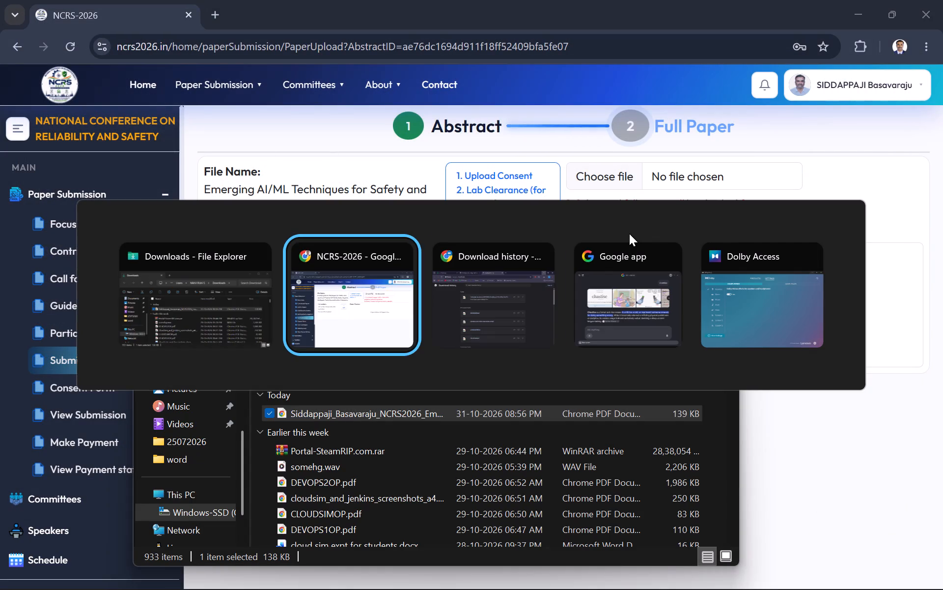
key(alt+Tab)
click(554, 4)
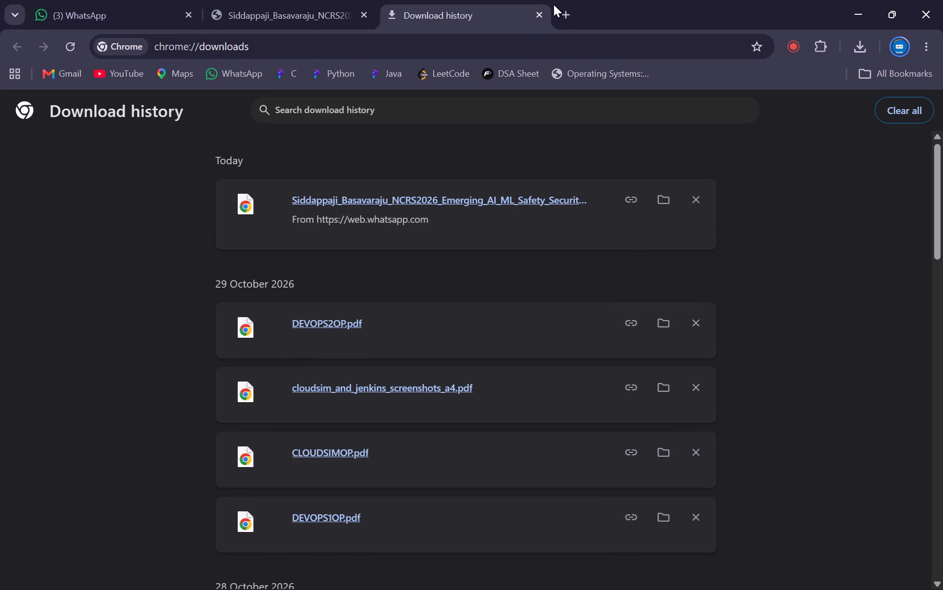
click(564, 9)
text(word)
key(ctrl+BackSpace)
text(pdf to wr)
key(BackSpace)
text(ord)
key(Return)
click(140, 257)
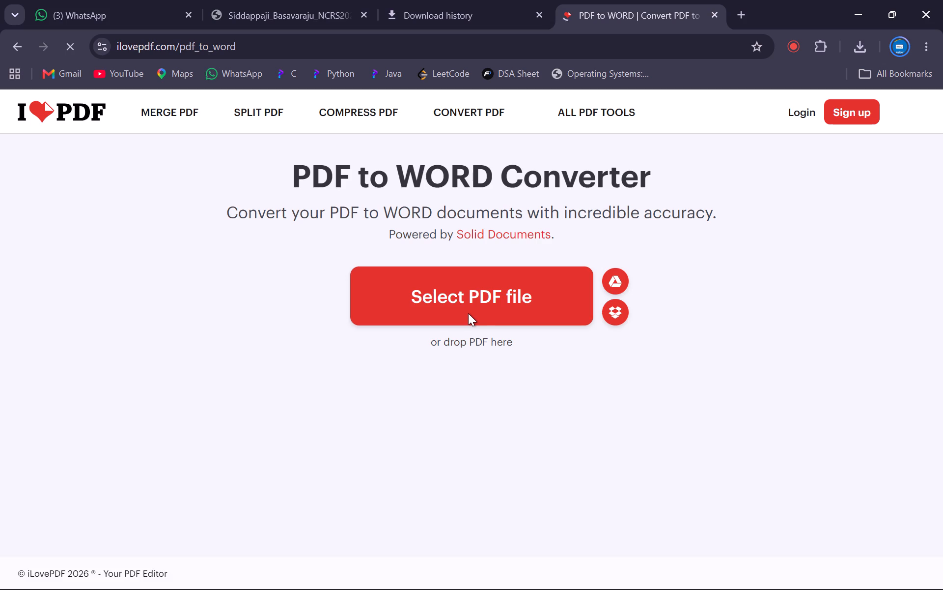
Choose the full paper PDF from the Downloads folder and convert it to a Word document.
click(488, 305)
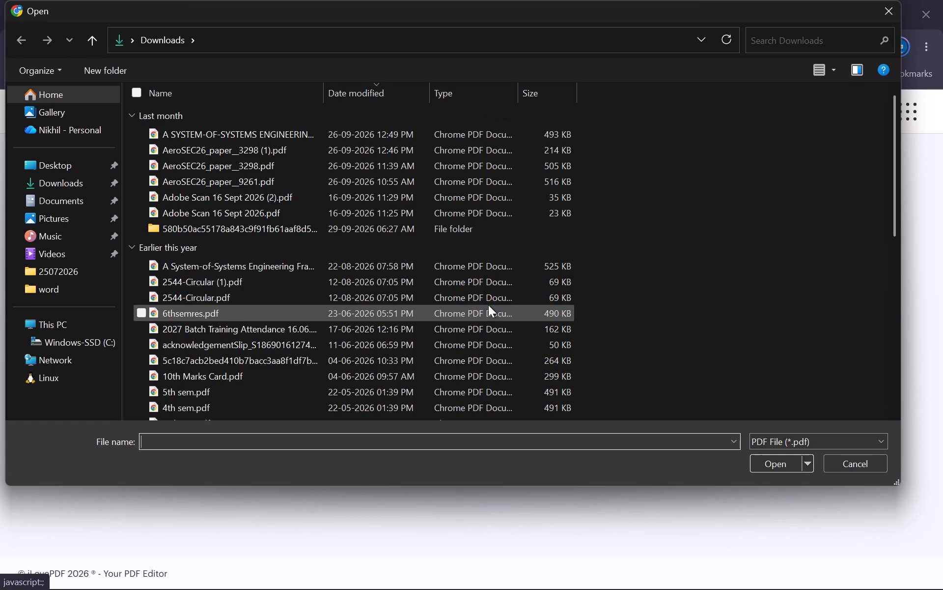
double_click(396, 126)
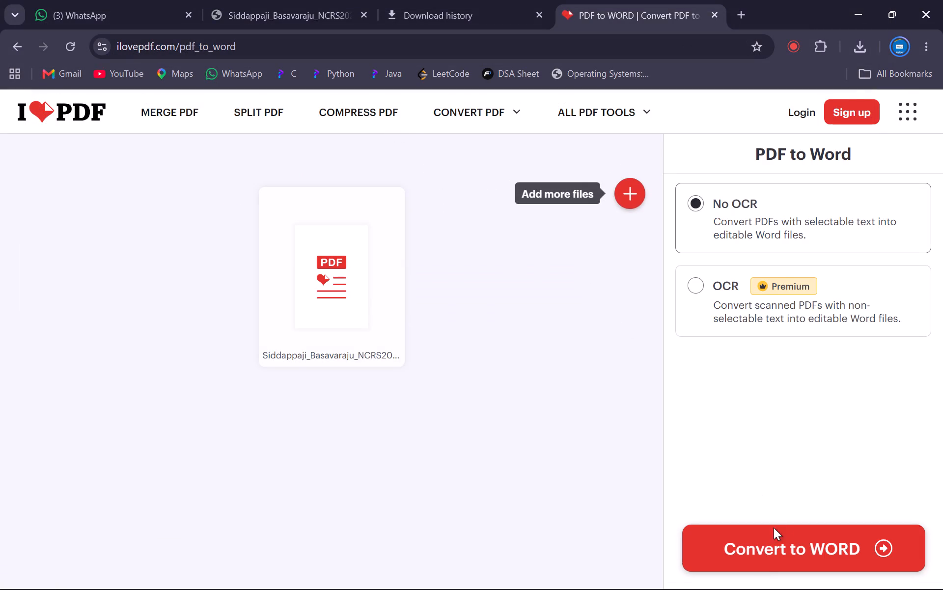
click(762, 560)
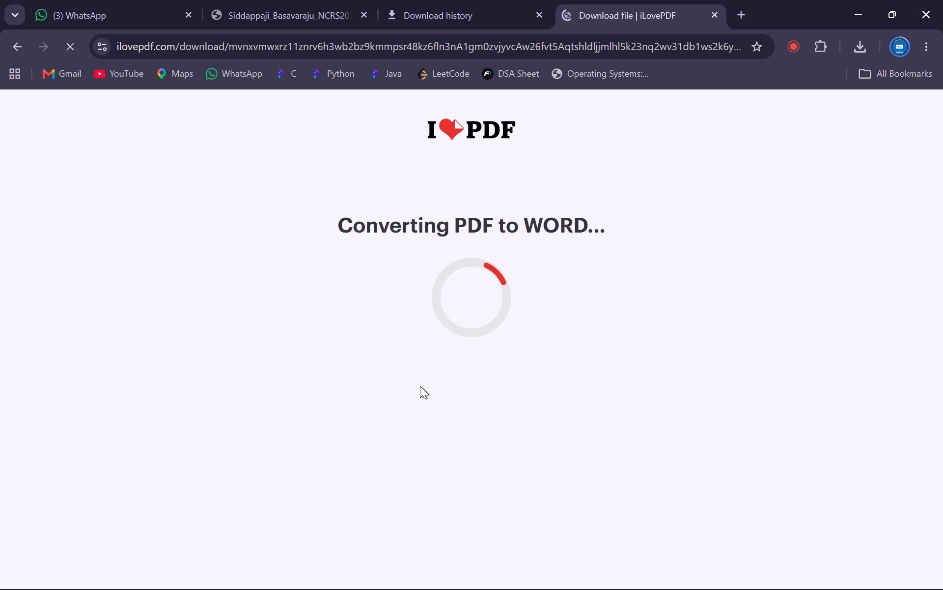
Download the converted .docx to the Downloads folder with Free Download Manager and dismiss the site's multiple-download request.
click(474, 234)
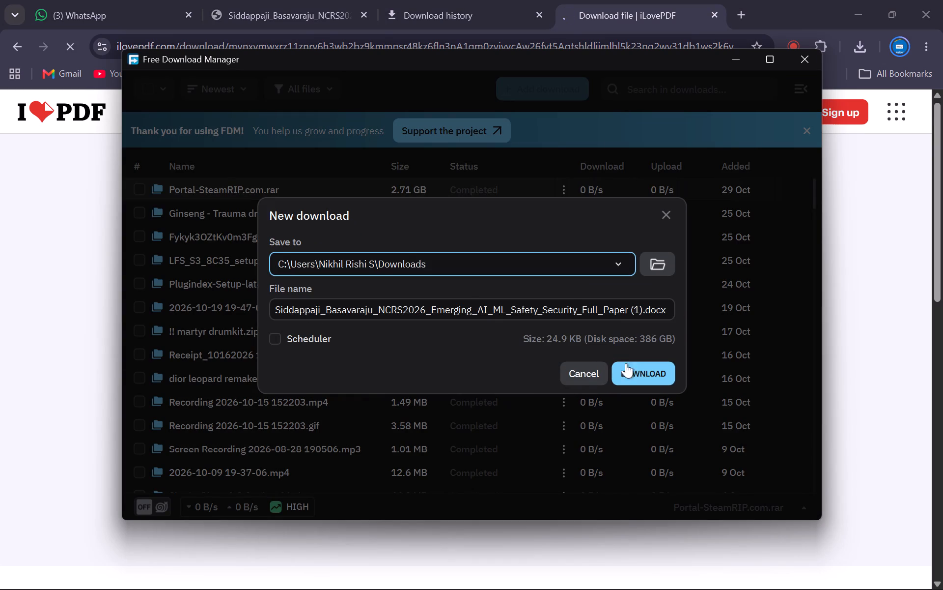
click(630, 374)
click(739, 57)
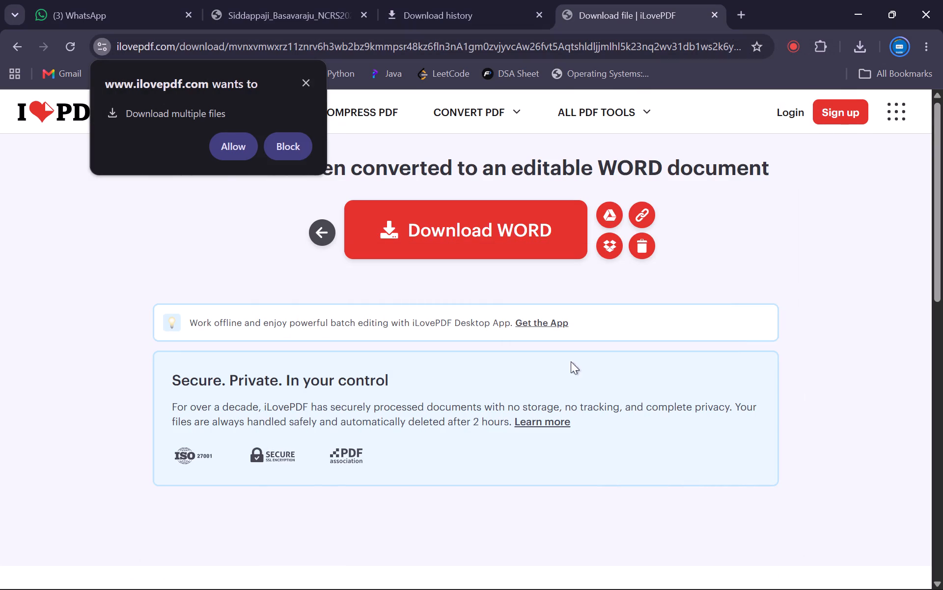
click(308, 79)
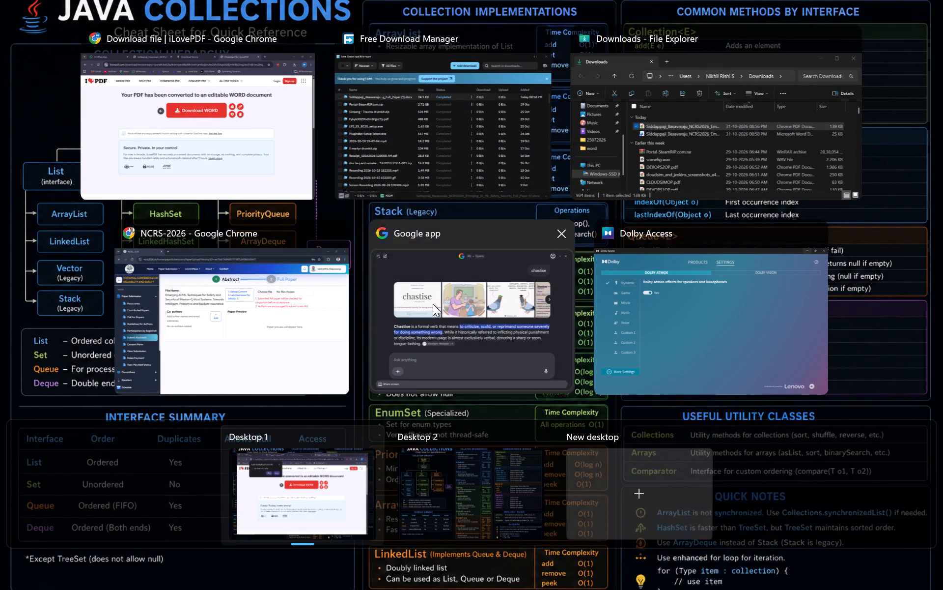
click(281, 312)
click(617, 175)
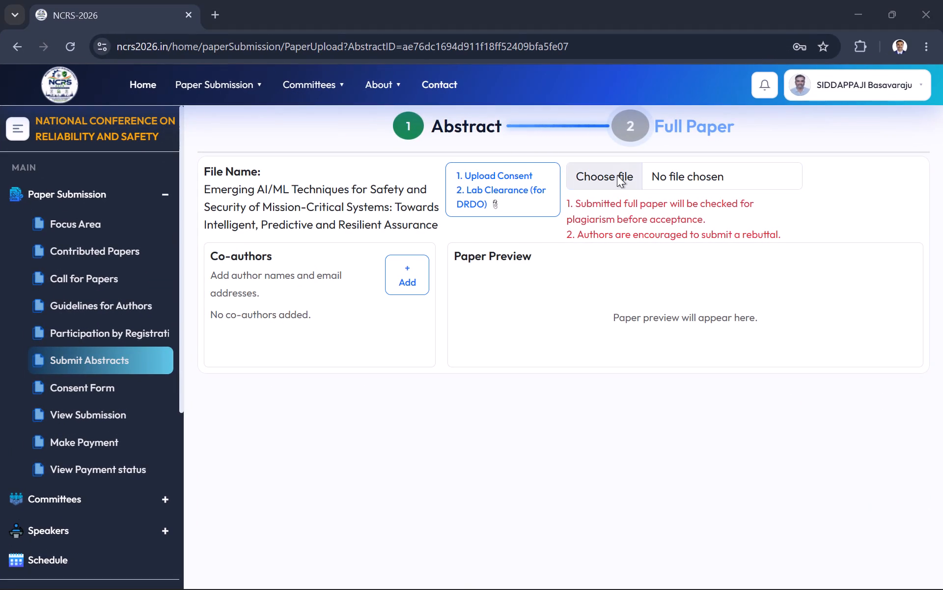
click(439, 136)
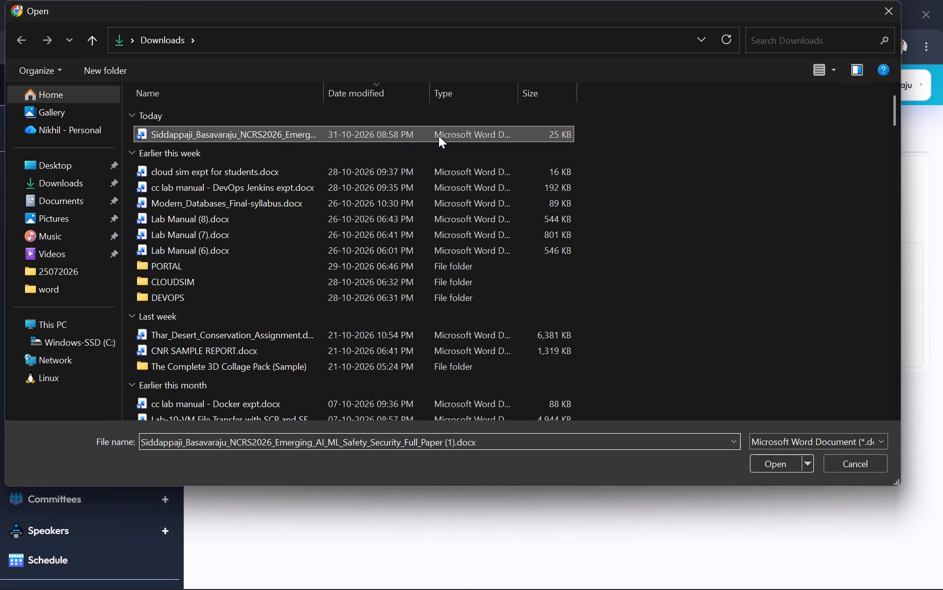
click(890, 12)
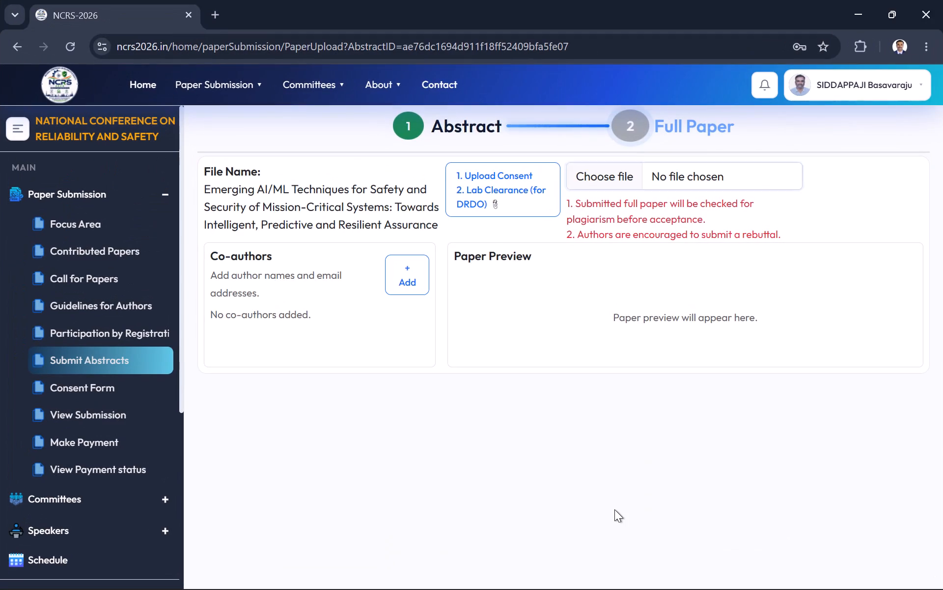
Open the converted full paper .docx from the Downloads folder in Word, skim its pages and enable editing.
text(fi)
key(Return)
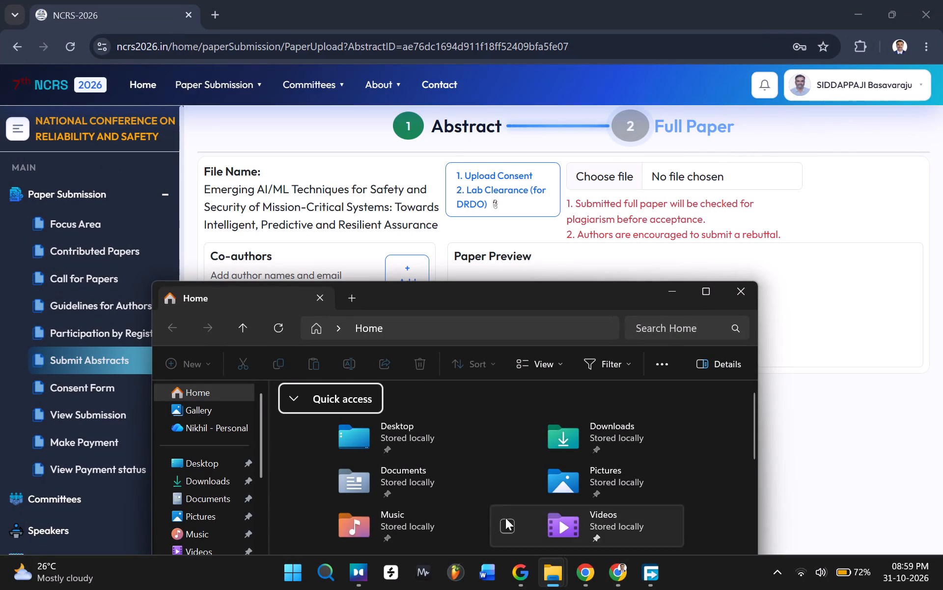
click(215, 474)
double_click(398, 437)
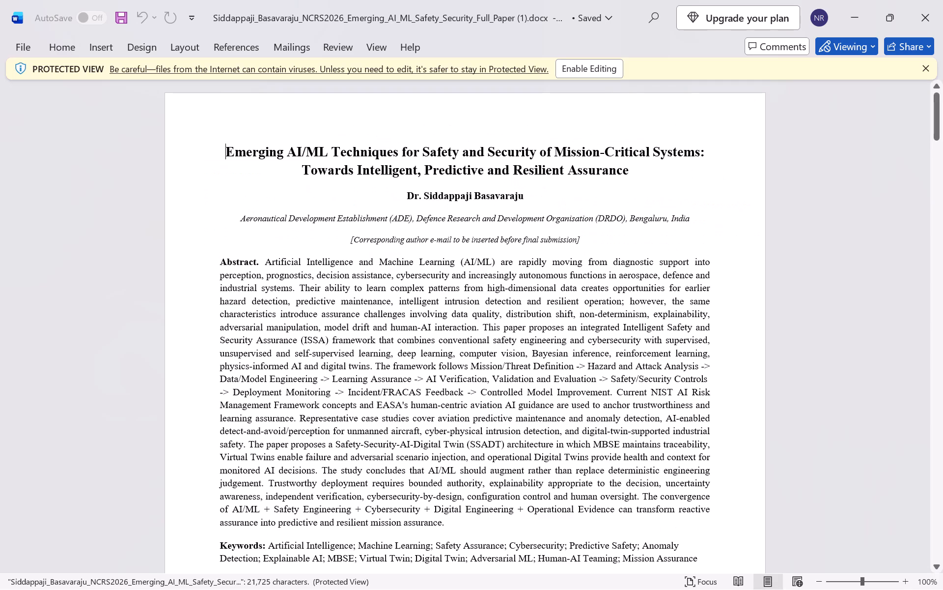
scroll(718, 293, down, 11)
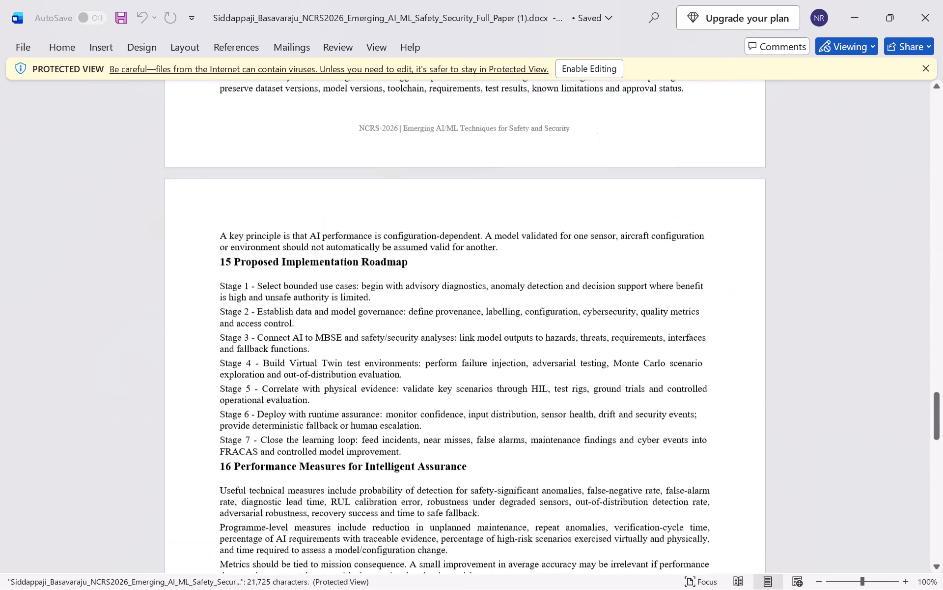
scroll(718, 293, down, 9)
scroll(718, 293, up, 7)
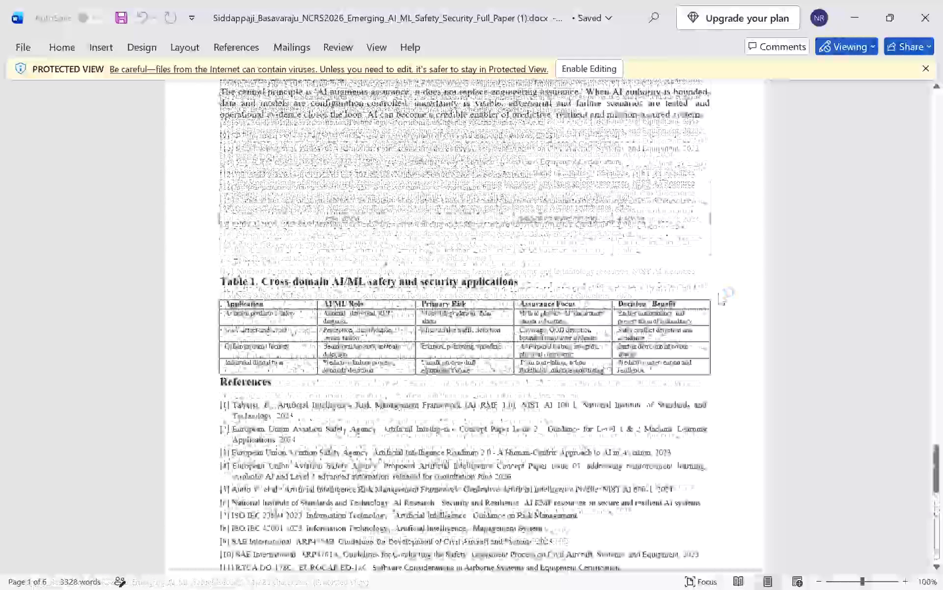
scroll(718, 293, up, 11)
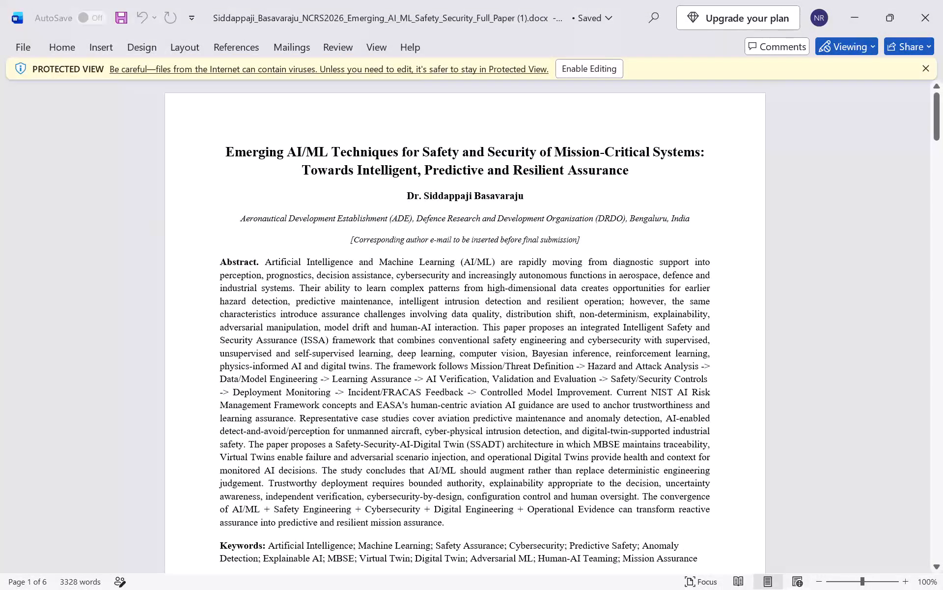
click(592, 69)
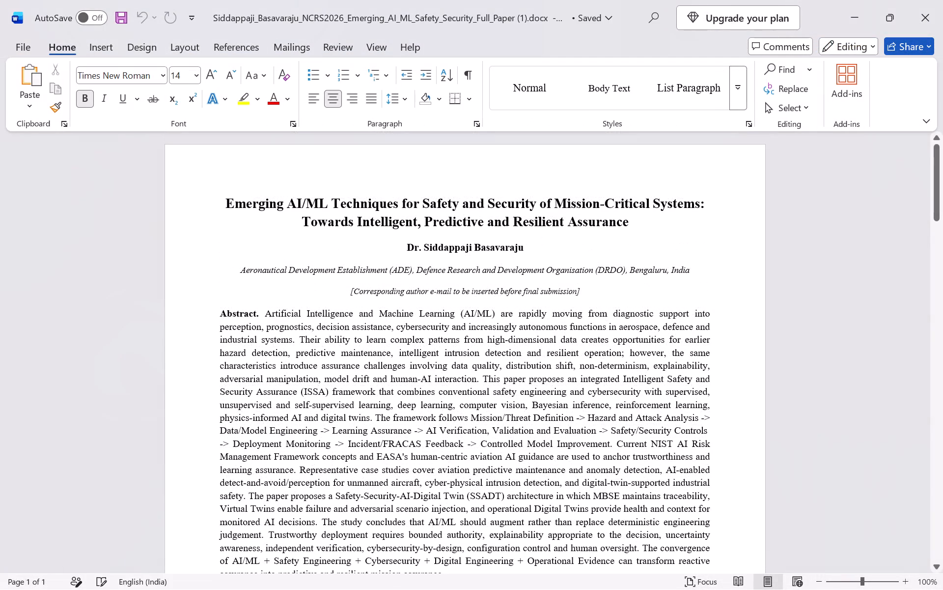
Delete the bracketed corresponding author e-mail placeholder line between the affiliation and the abstract.
click(577, 293)
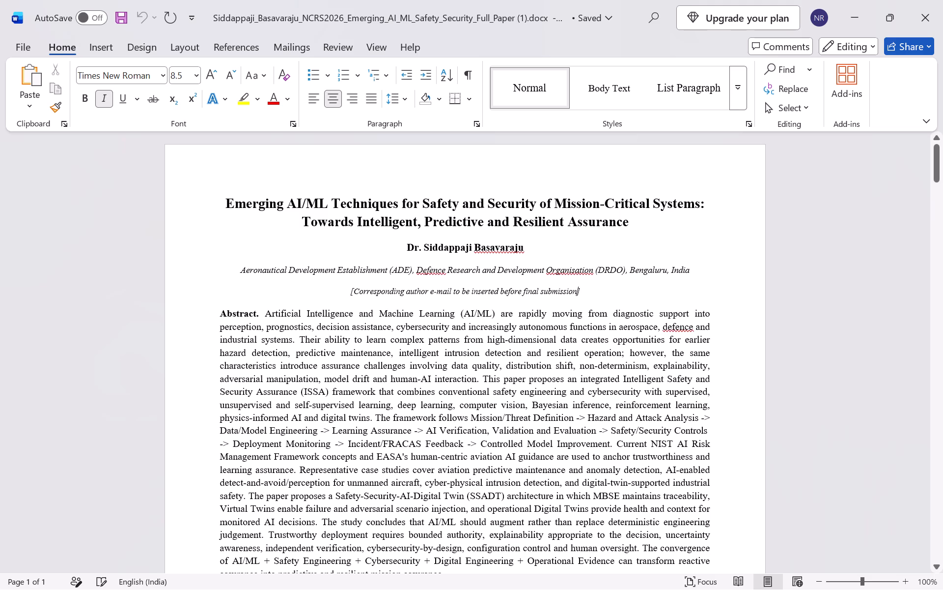
key(Right)
key(Left)
key(BackSpace)
key(BackSpace)
key(BackSpace)
key(BackSpace)
key(BackSpace)
key(Right)
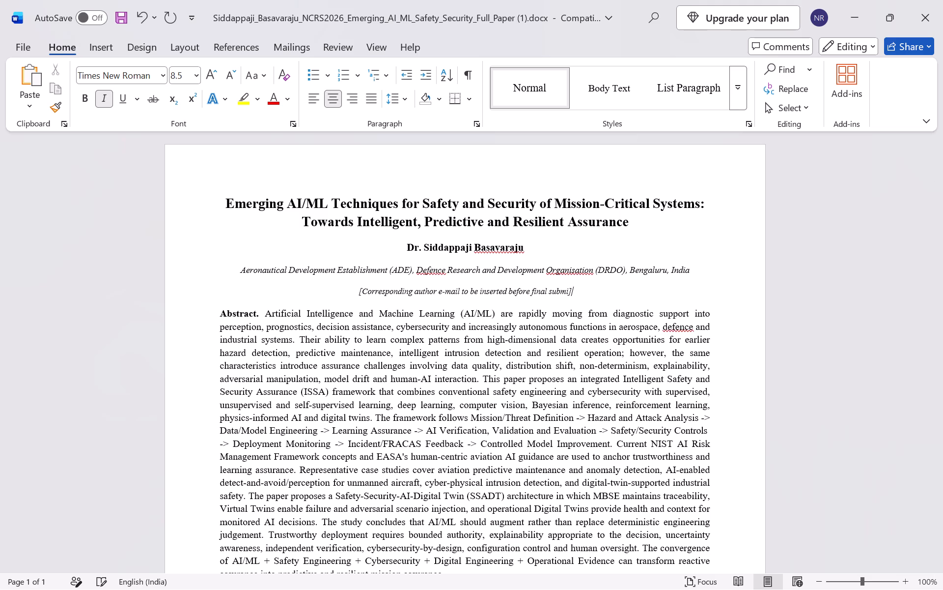
key(BackSpace)
key(BackSpace)
key(BackSpace)
key(BackSpace)
key(BackSpace)
key(BackSpace)
key(BackSpace)
key(BackSpace)
key(BackSpace)
key(BackSpace)
key(BackSpace)
key(BackSpace)
key(BackSpace)
key(BackSpace)
key(BackSpace)
key(BackSpace)
key(BackSpace)
key(BackSpace)
key(BackSpace)
key(BackSpace)
key(BackSpace)
key(BackSpace)
key(BackSpace)
key(BackSpace)
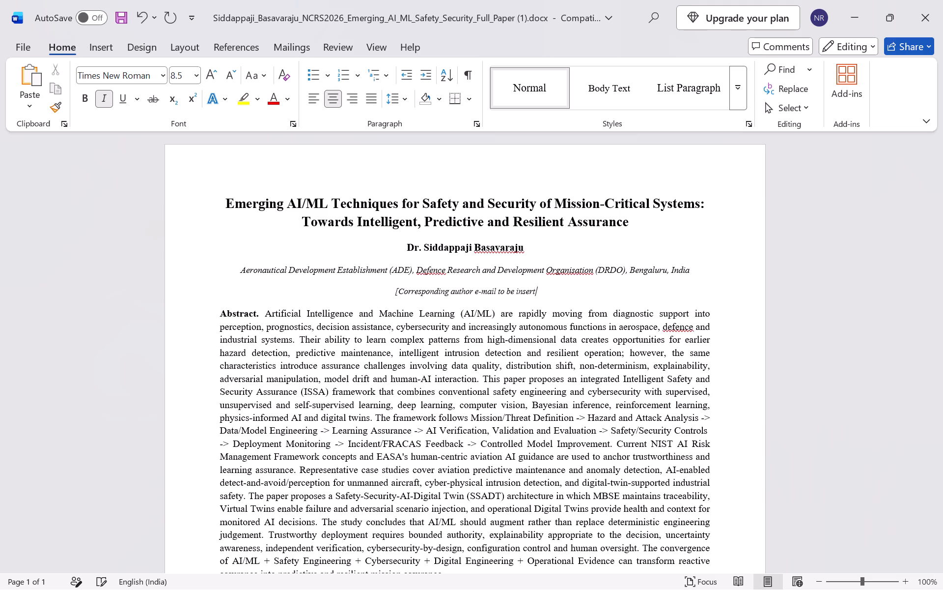
key(BackSpace)
key(BackSpace)
key(BackSpace)
key(BackSpace)
key(BackSpace)
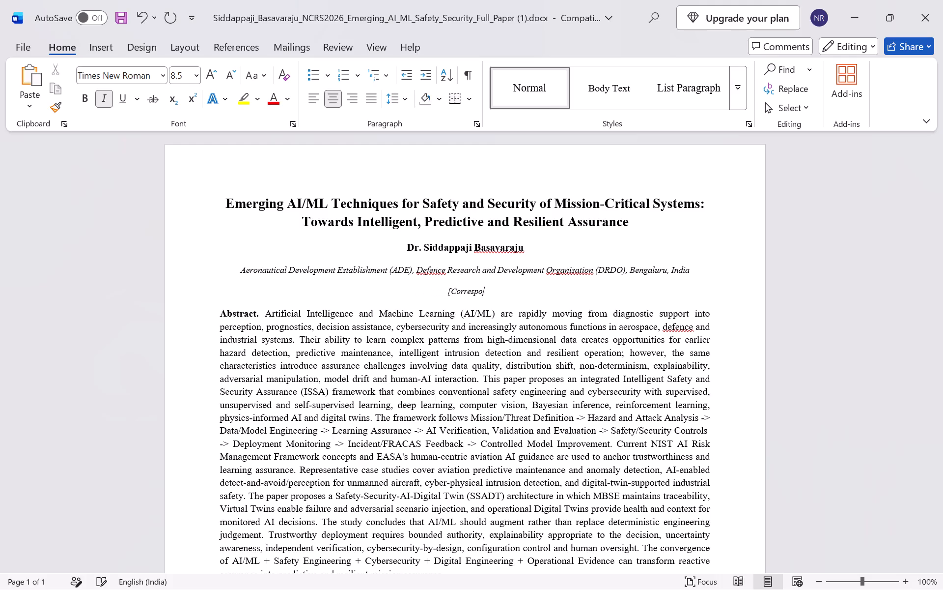
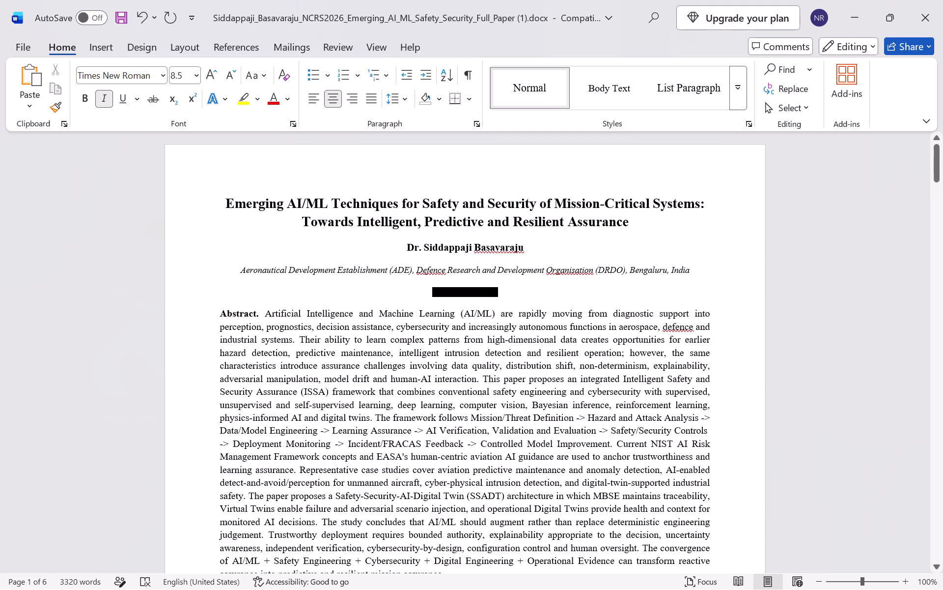
Save the edited full paper Word document and close it.
scroll(672, 293, down, 1)
key(ctrl+s)
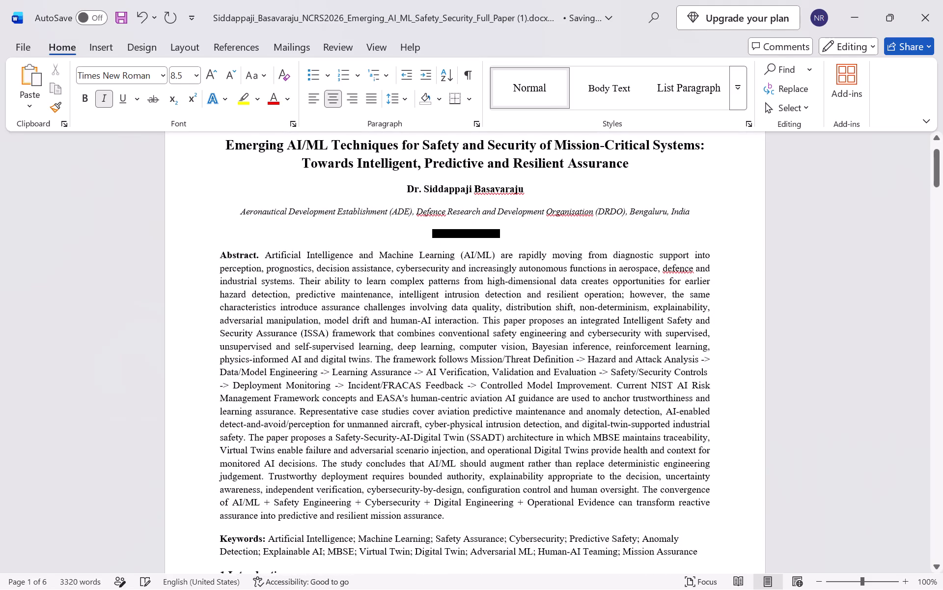
key(ctrl+s)
key(ctrl+s)
click(910, 11)
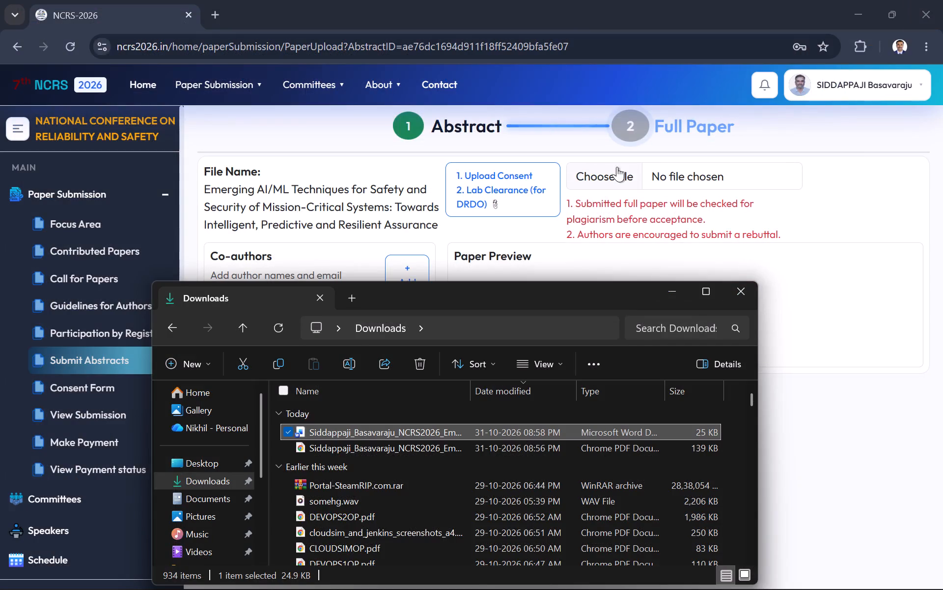
Attach the saved full paper .docx from the Downloads folder to the NCRS-2026 full paper submission and generate its preview.
click(616, 174)
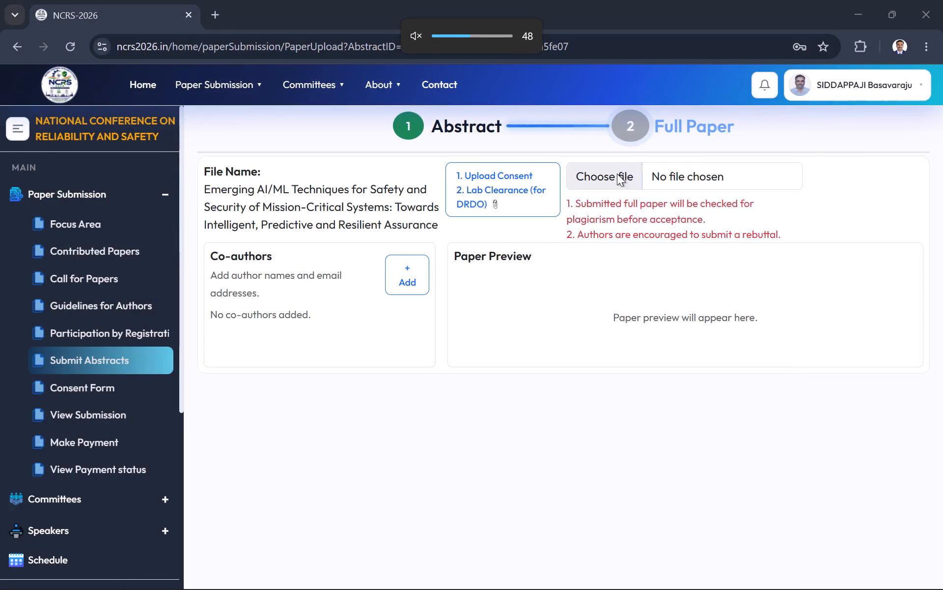
click(230, 137)
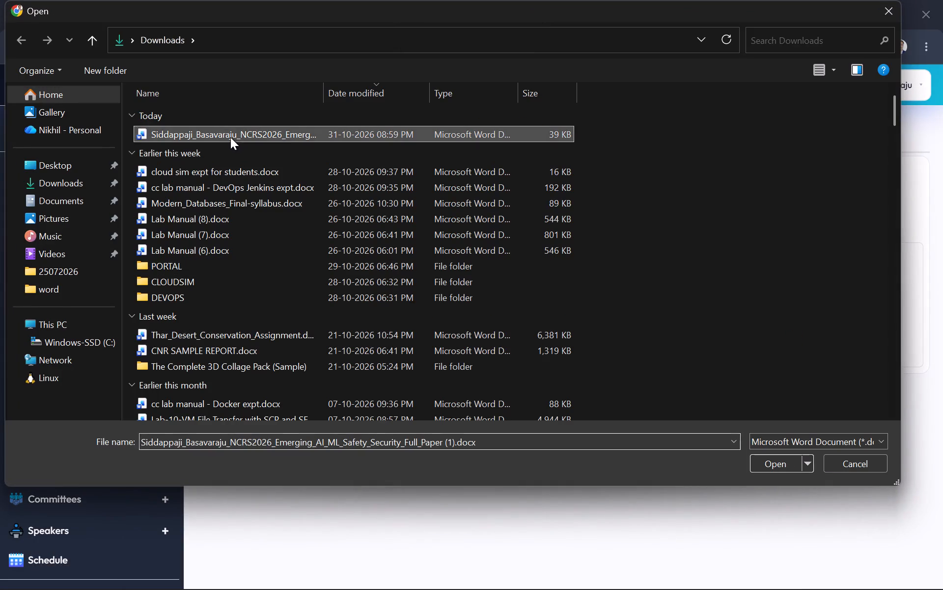
click(774, 464)
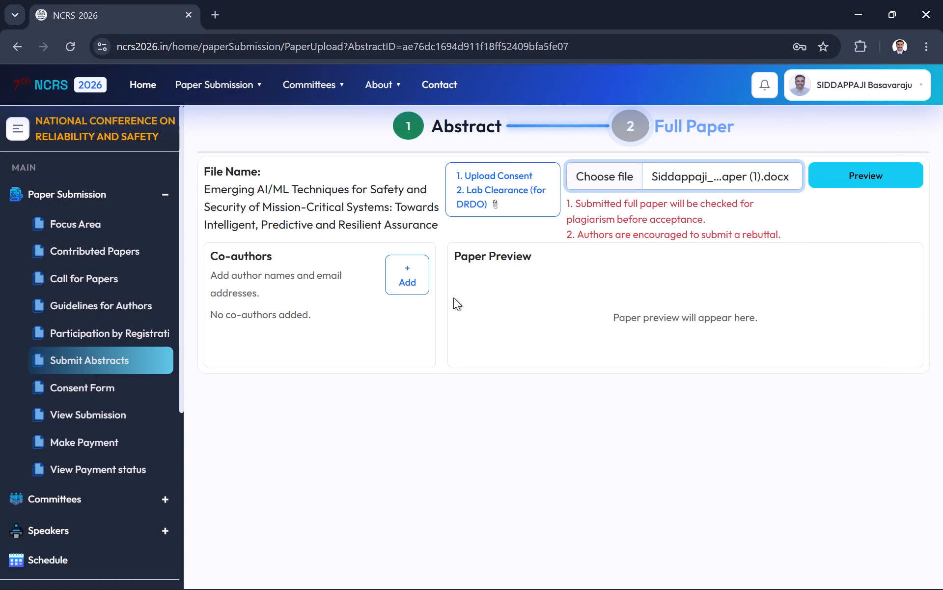
click(858, 177)
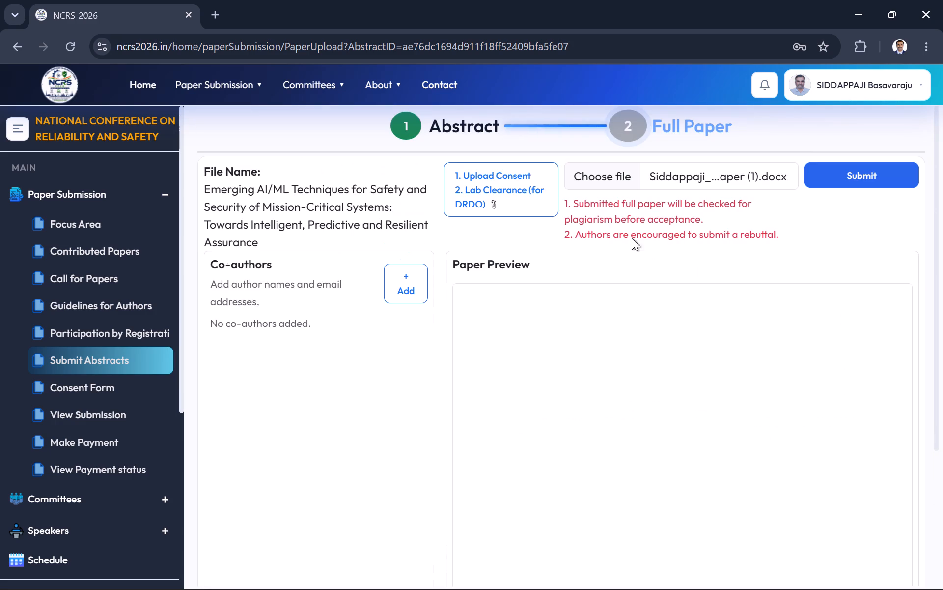
Examine the paper preview from the title and abstract through to the references.
scroll(808, 328, down, 8)
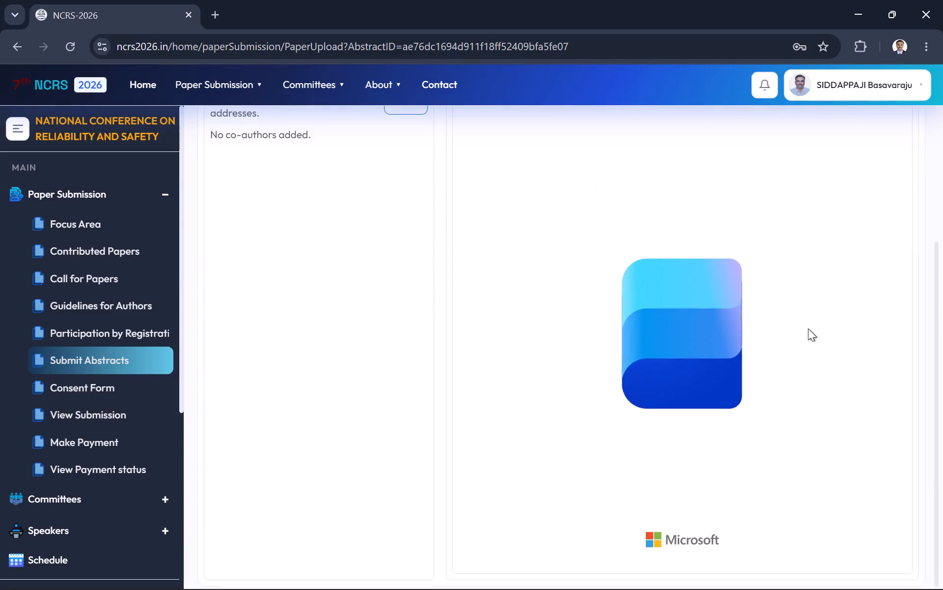
scroll(808, 328, up, 2)
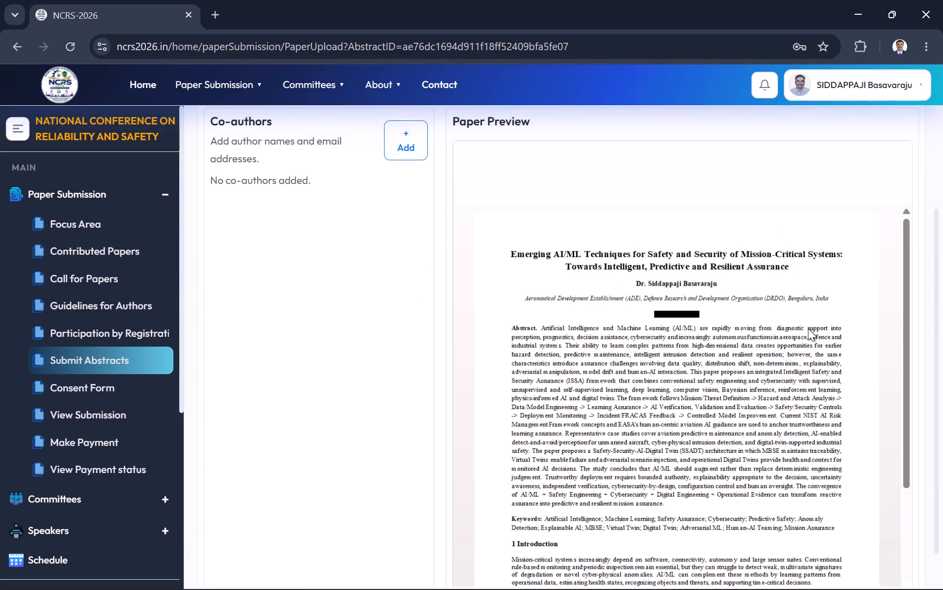
scroll(808, 328, up, 1)
scroll(808, 328, down, 8)
scroll(876, 379, down, 3)
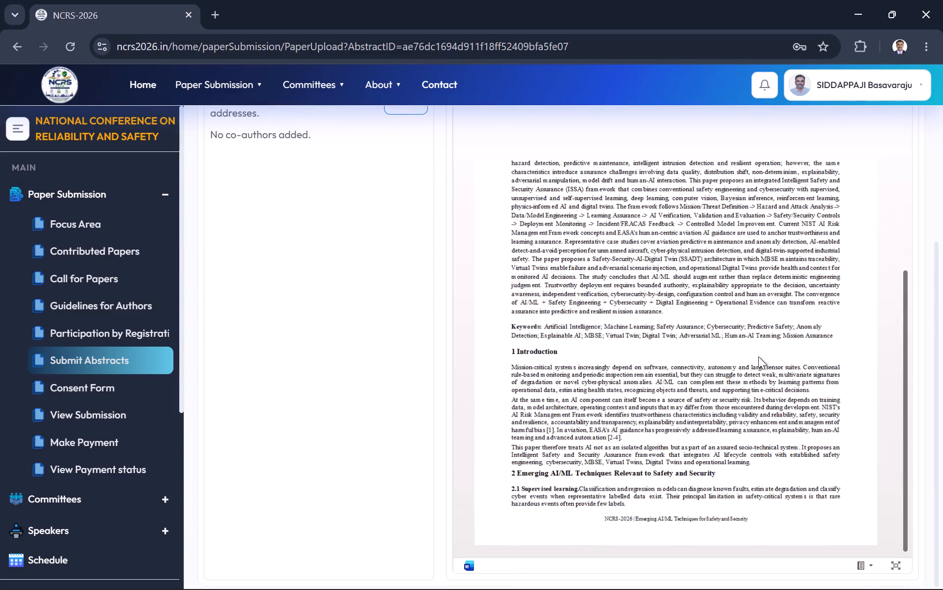
scroll(758, 356, up, 3)
scroll(758, 356, down, 19)
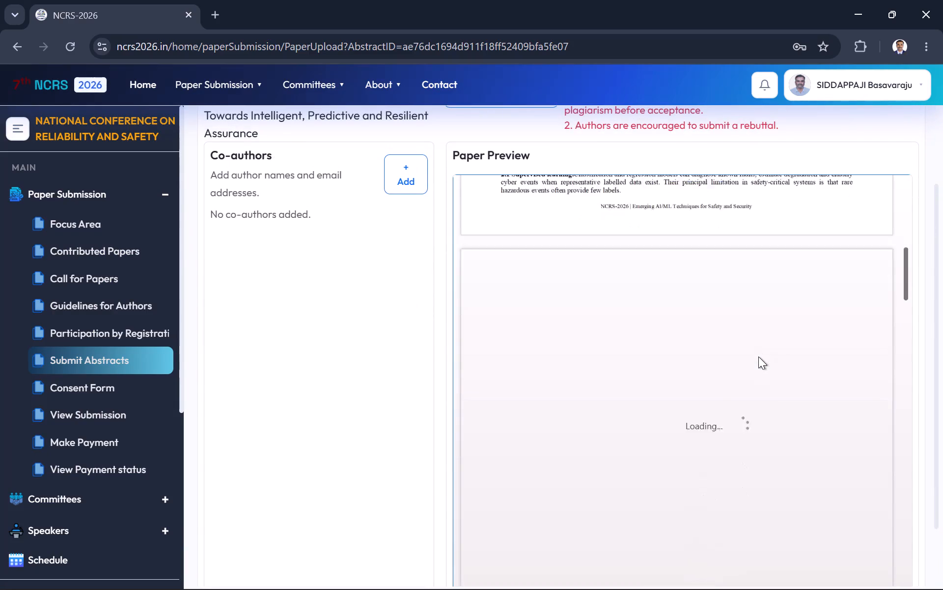
scroll(758, 356, down, 14)
scroll(306, 261, up, 4)
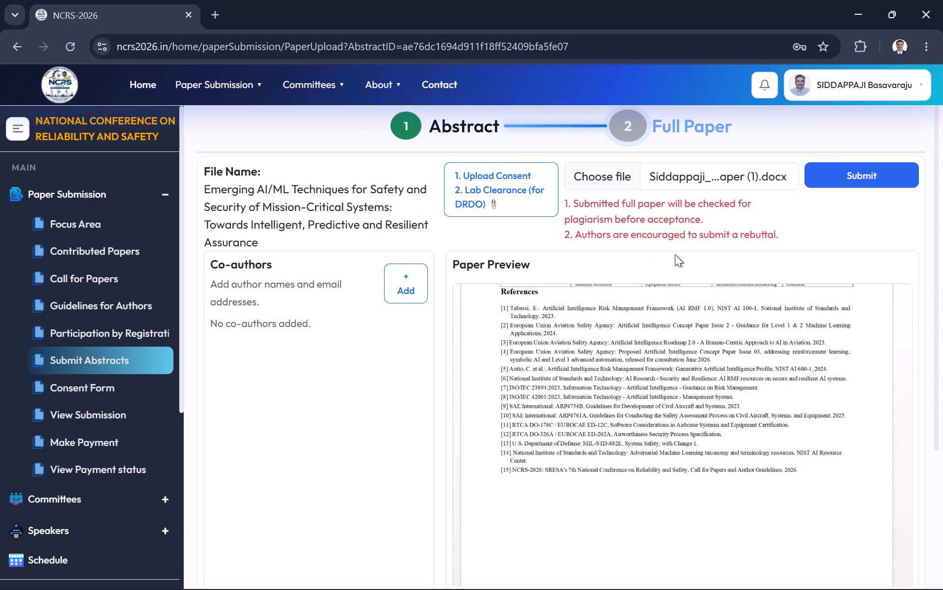
Try to submit the full paper and dismiss the site's alert.
click(858, 173)
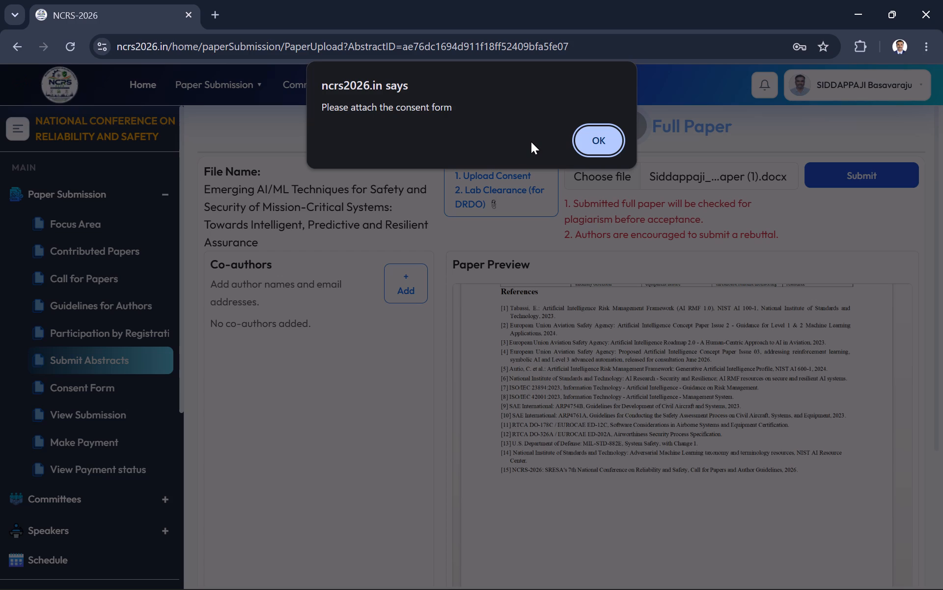
click(597, 139)
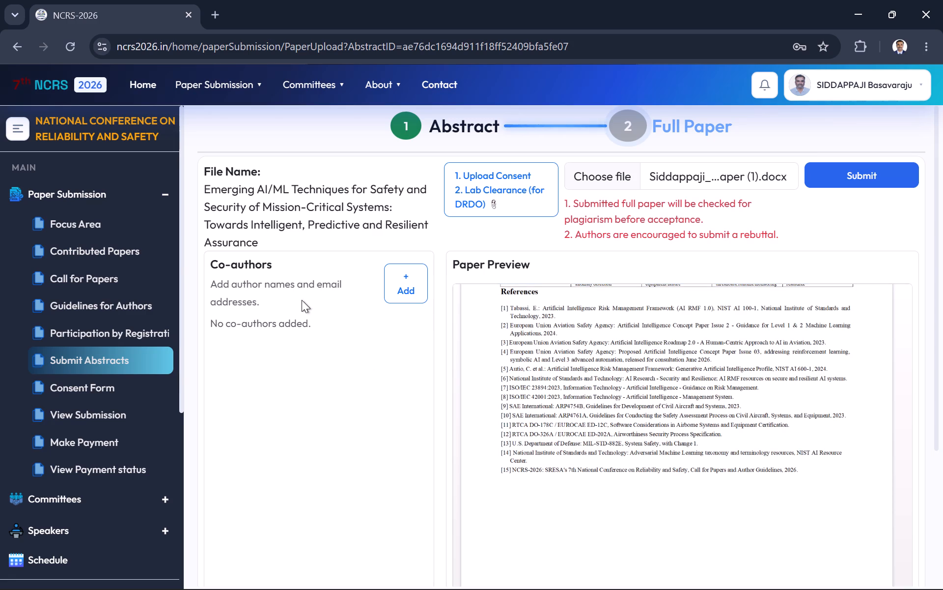
Download CONSENT FORM.docx from the site's Consent Form page, resuming the interrupted download.
click(82, 393)
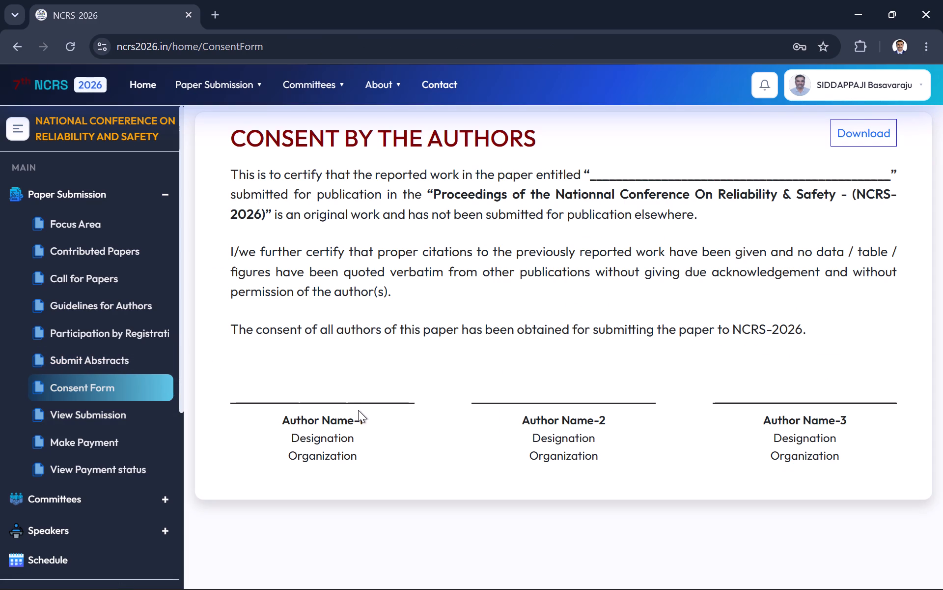
click(875, 127)
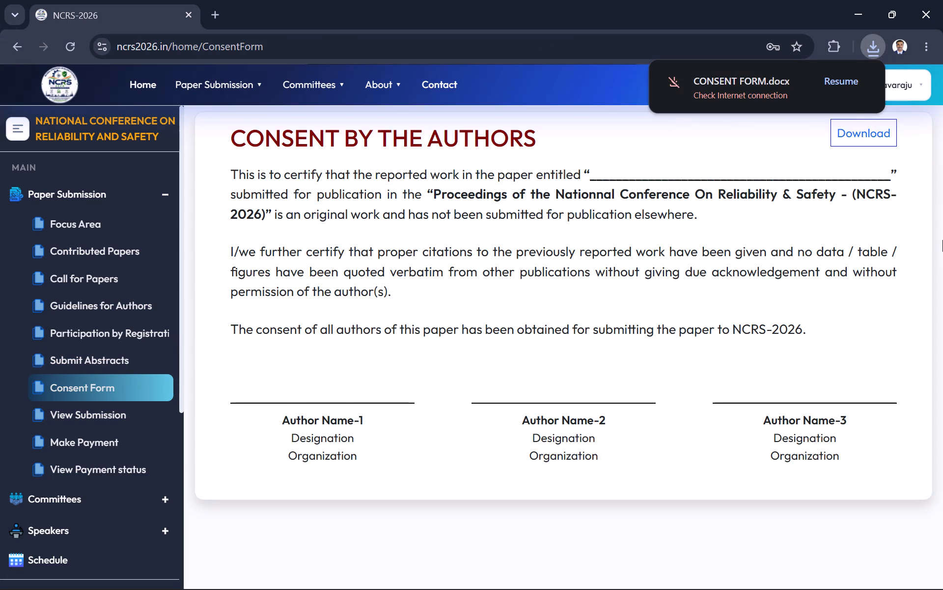
click(848, 82)
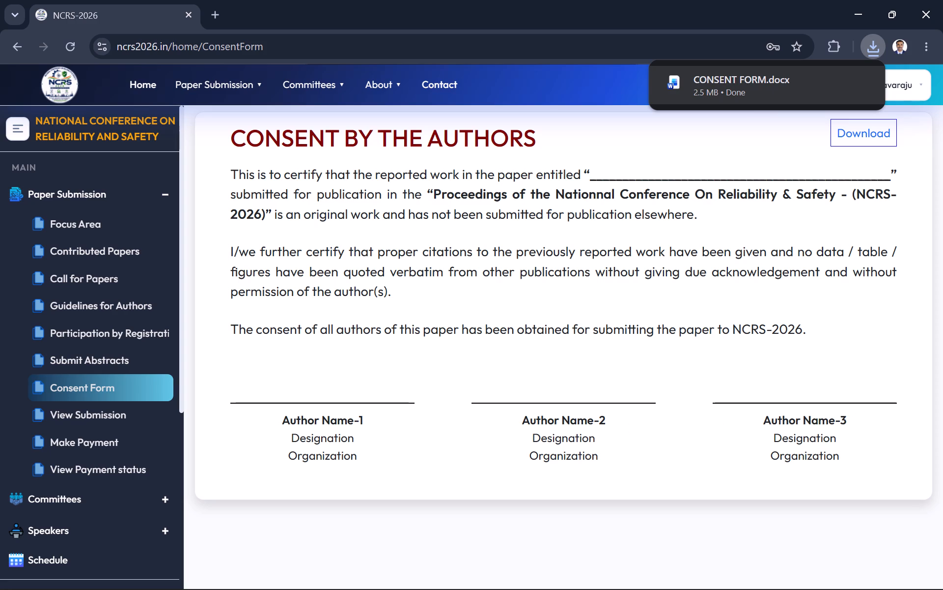
Open the downloaded CONSENT FORM.docx in Word, skim the form and enable editing.
click(751, 88)
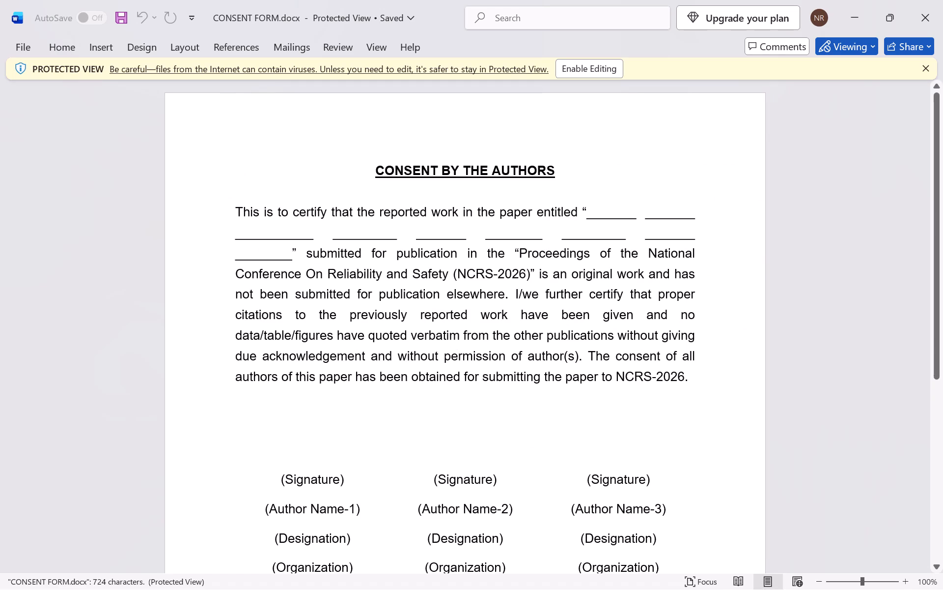
scroll(642, 332, down, 1)
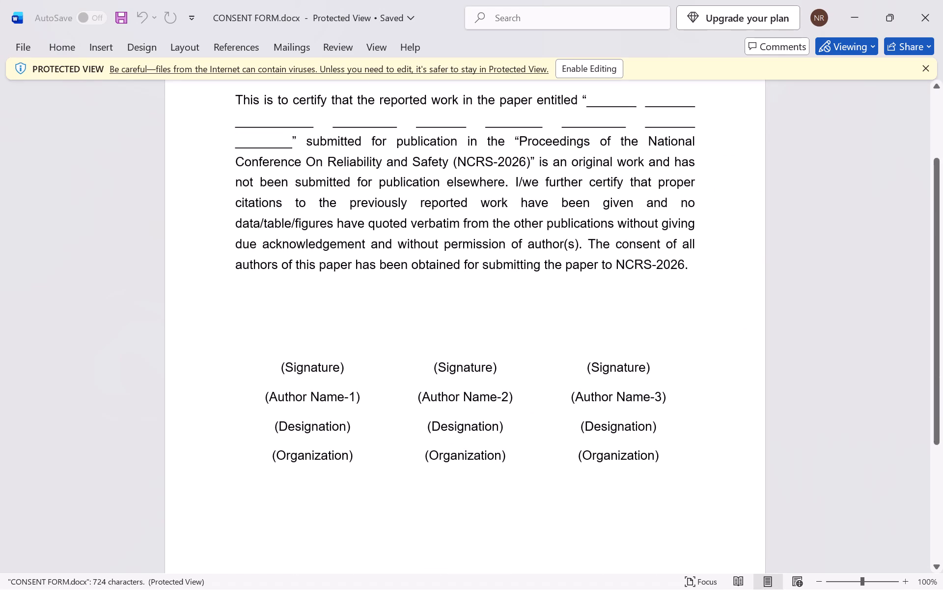
scroll(562, 420, up, 1)
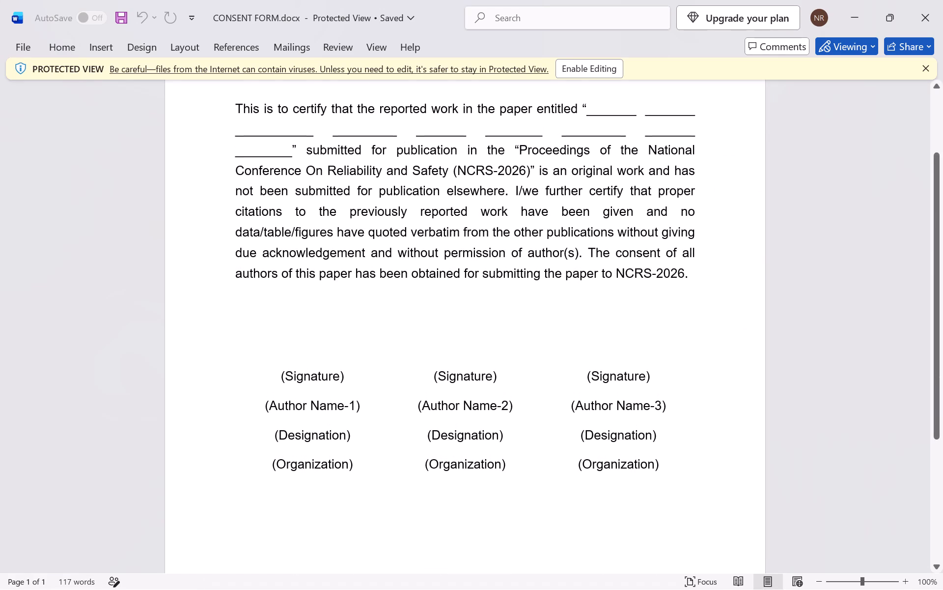
scroll(475, 362, up, 1)
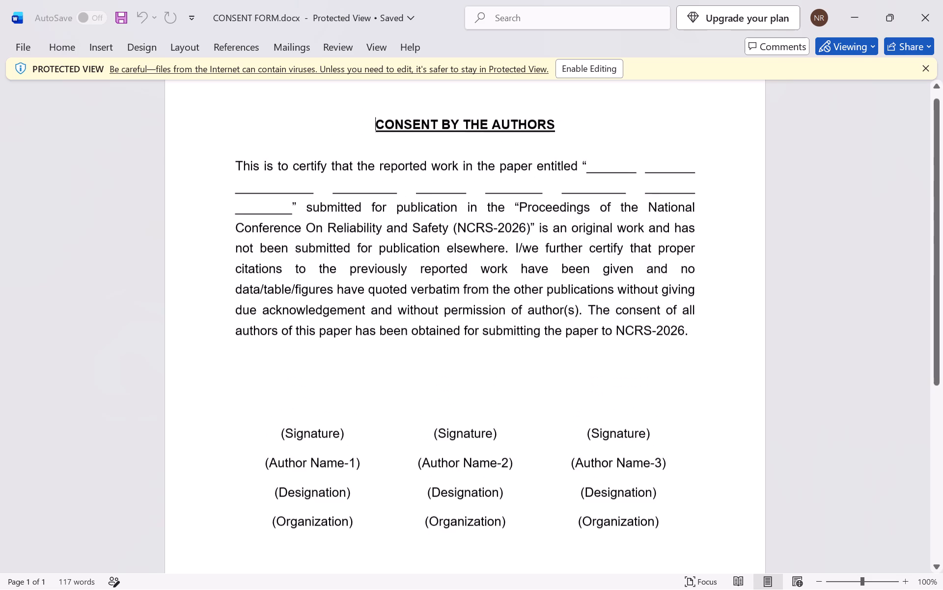
scroll(475, 362, up, 1)
click(599, 59)
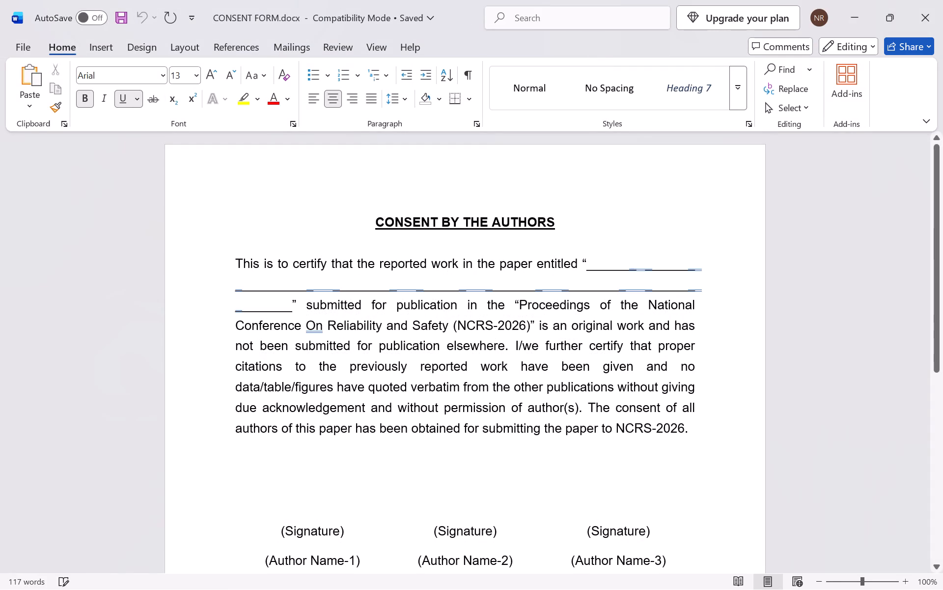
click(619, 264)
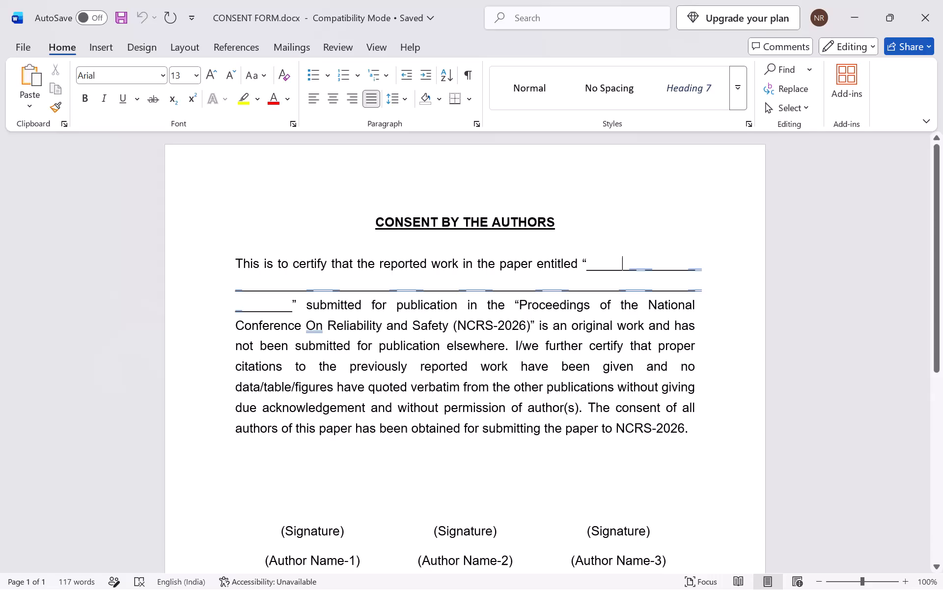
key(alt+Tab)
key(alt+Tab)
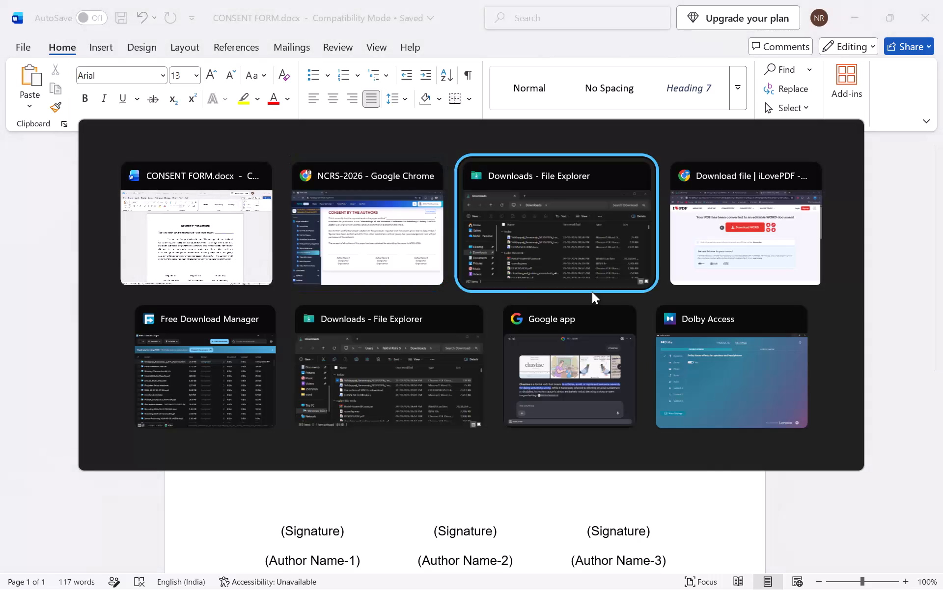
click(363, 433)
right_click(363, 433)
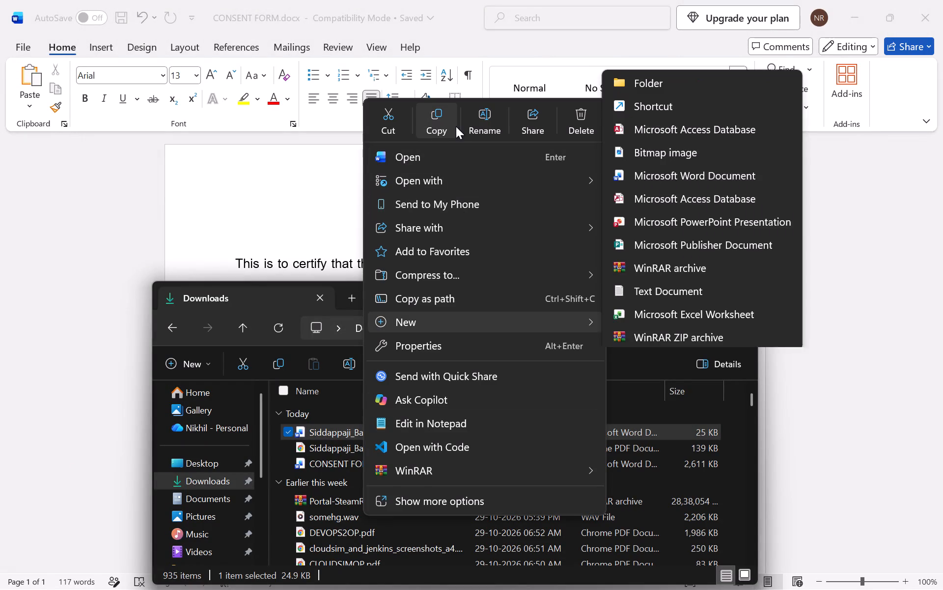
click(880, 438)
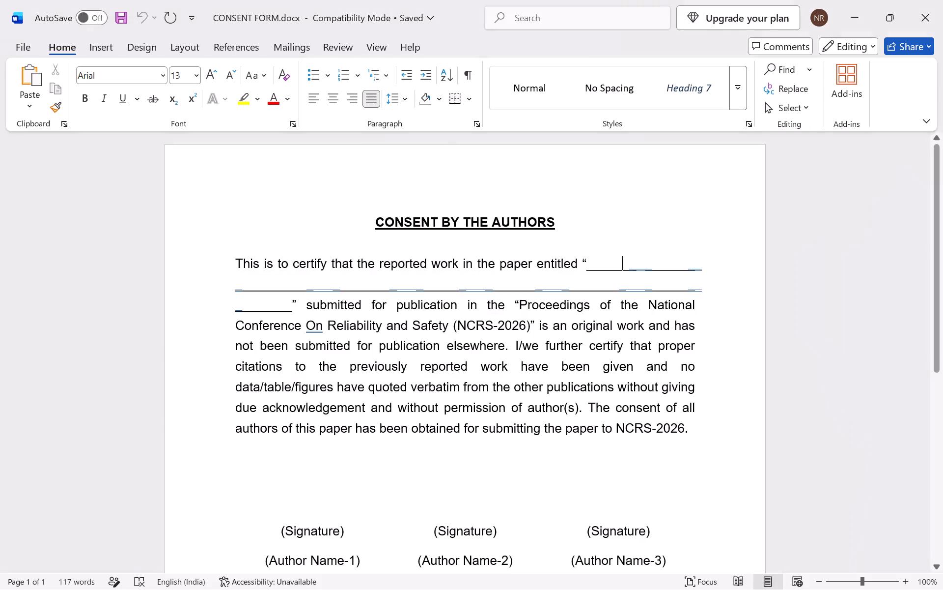
Open the full paper PDF from the Downloads folder and copy its complete two-line title.
key(alt+Tab)
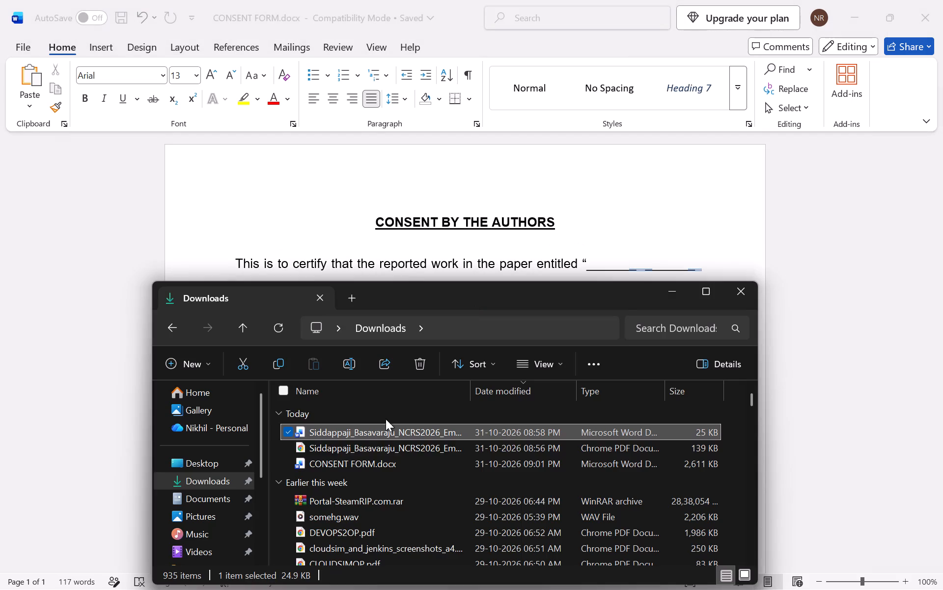
double_click(374, 451)
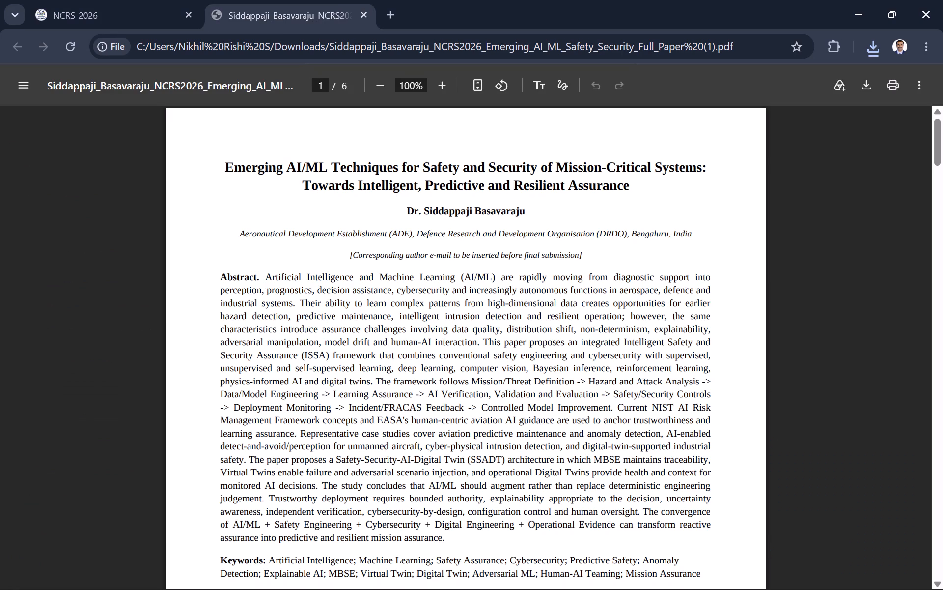
drag(634, 182, 232, 168)
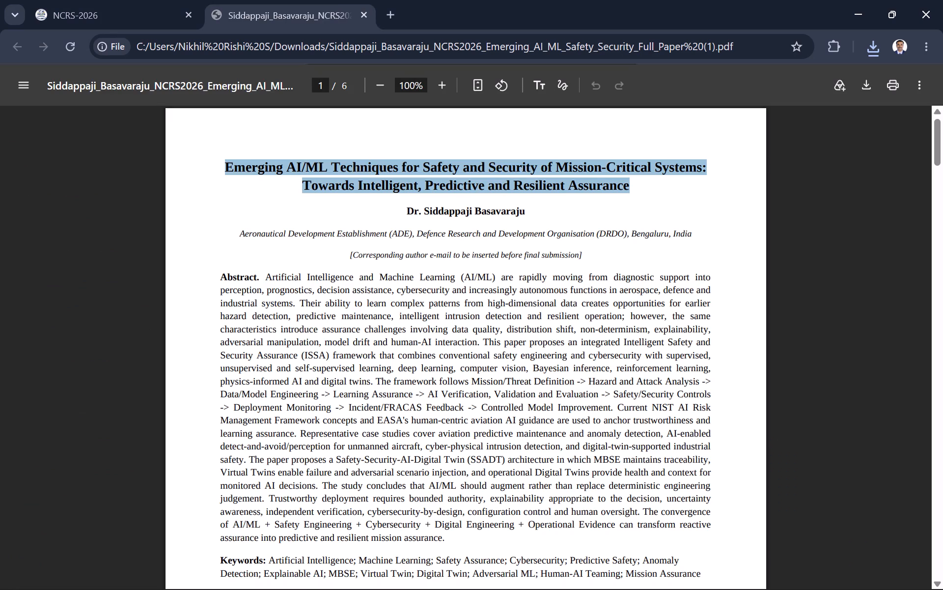
drag(232, 168, 221, 167)
key(ctrl+c)
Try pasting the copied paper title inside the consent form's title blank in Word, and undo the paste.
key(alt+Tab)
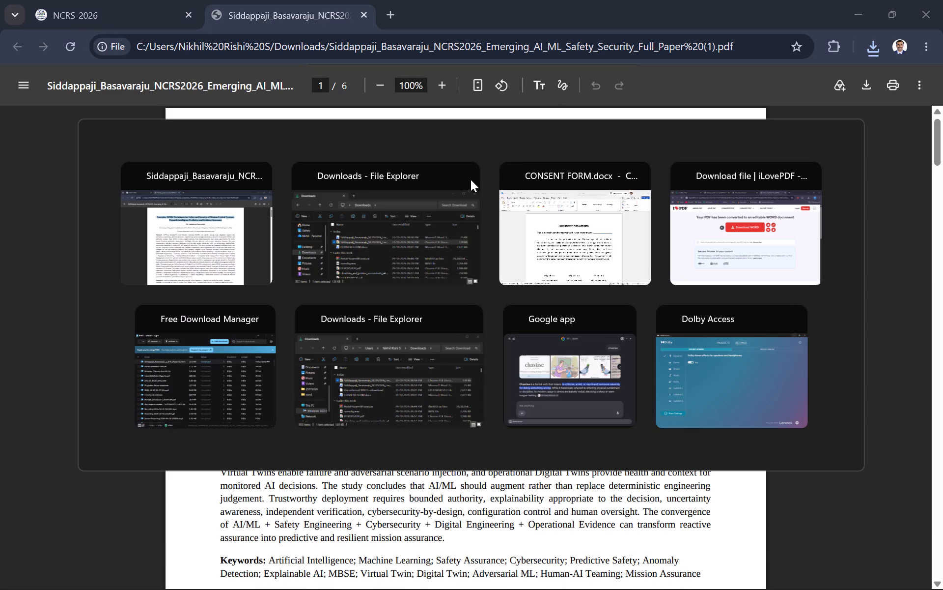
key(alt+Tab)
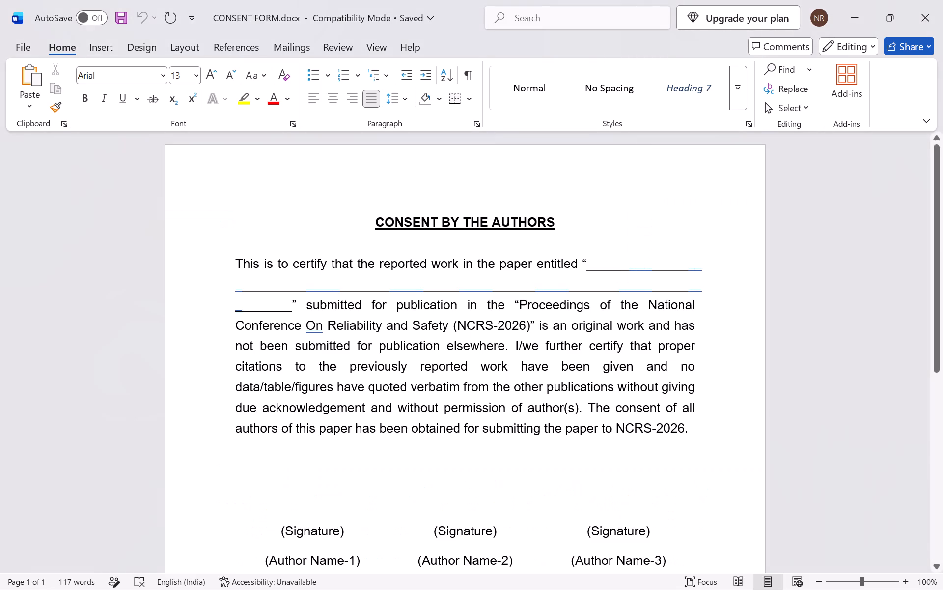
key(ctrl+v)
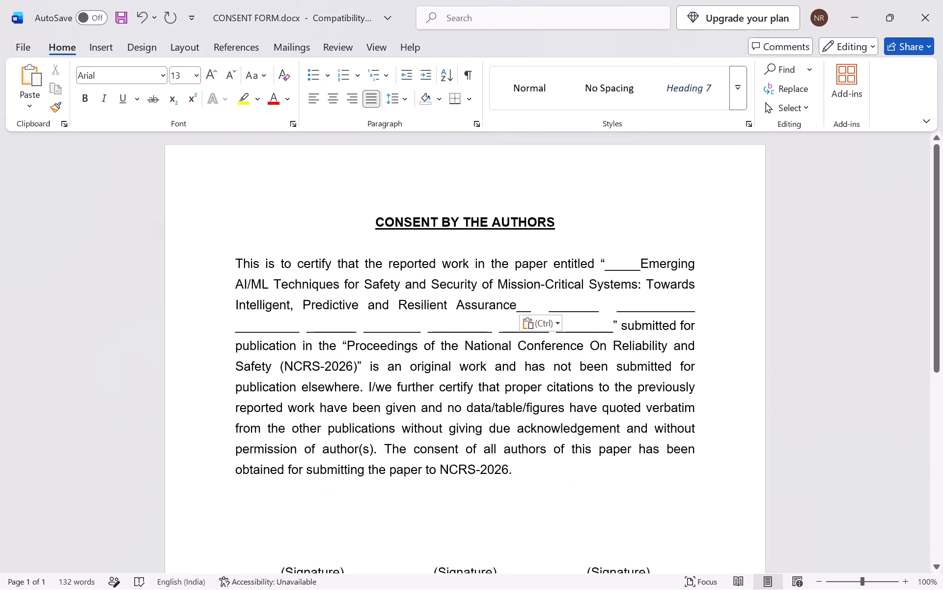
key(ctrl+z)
Delete the underscored title blank together with its quotation marks after "entitled" in the consent form.
click(644, 247)
click(637, 284)
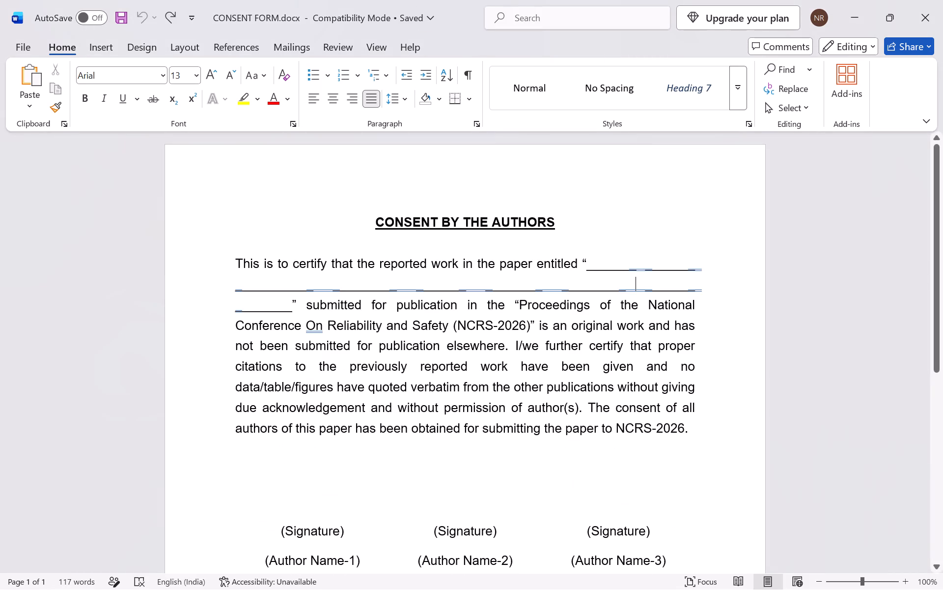
click(529, 319)
drag(293, 310, 559, 274)
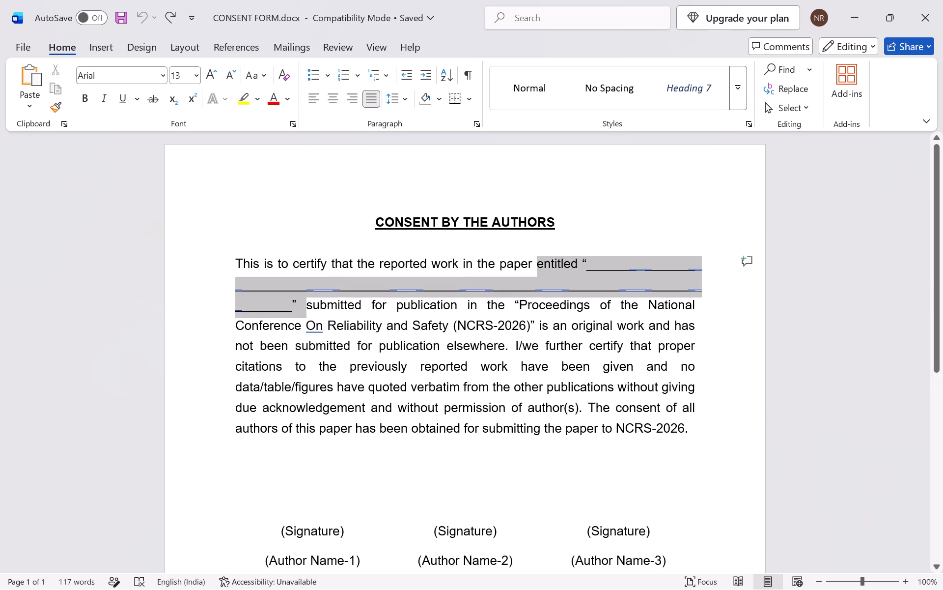
drag(559, 274, 590, 274)
key(BackSpace)
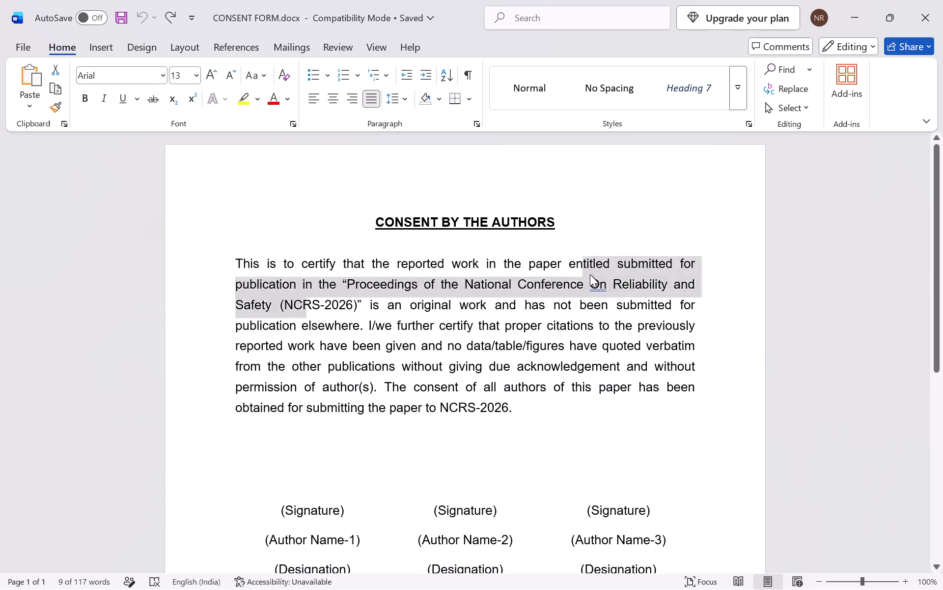
Paste the copied Emerging AI/ML paper title in double quotation marks between "entitled" and "submitted", with a space after the closing quote.
key(shift+quotedbl)
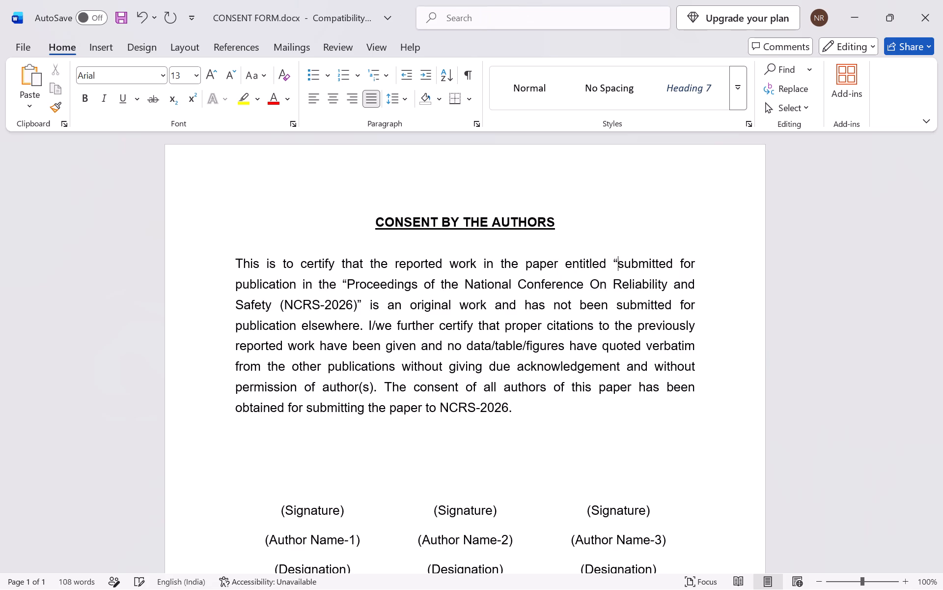
key(ctrl+v)
text(")
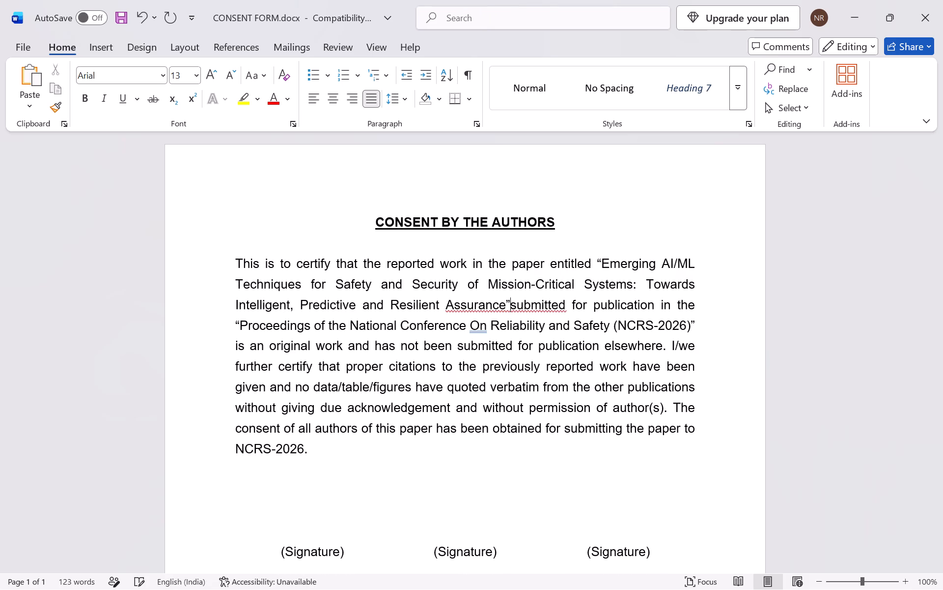
key(space)
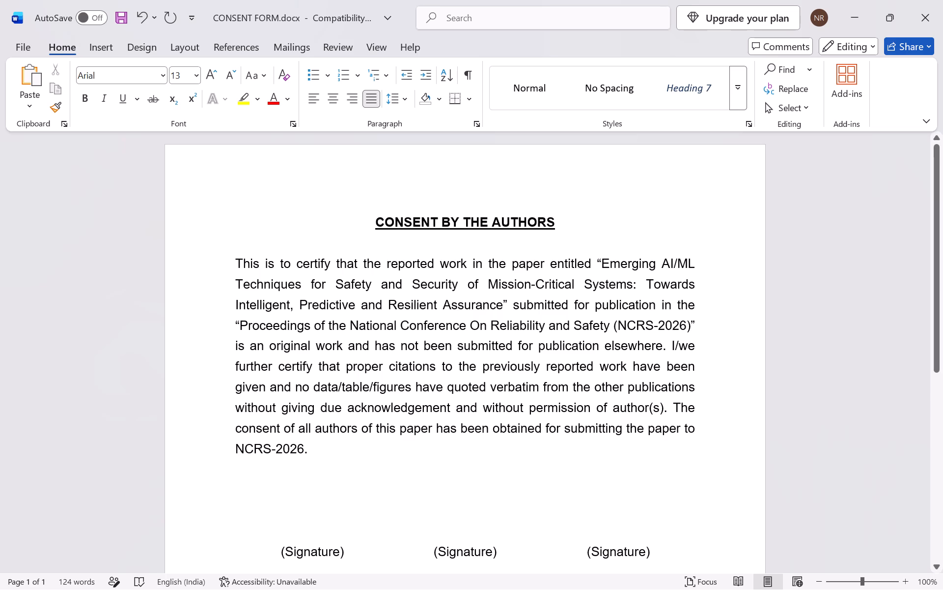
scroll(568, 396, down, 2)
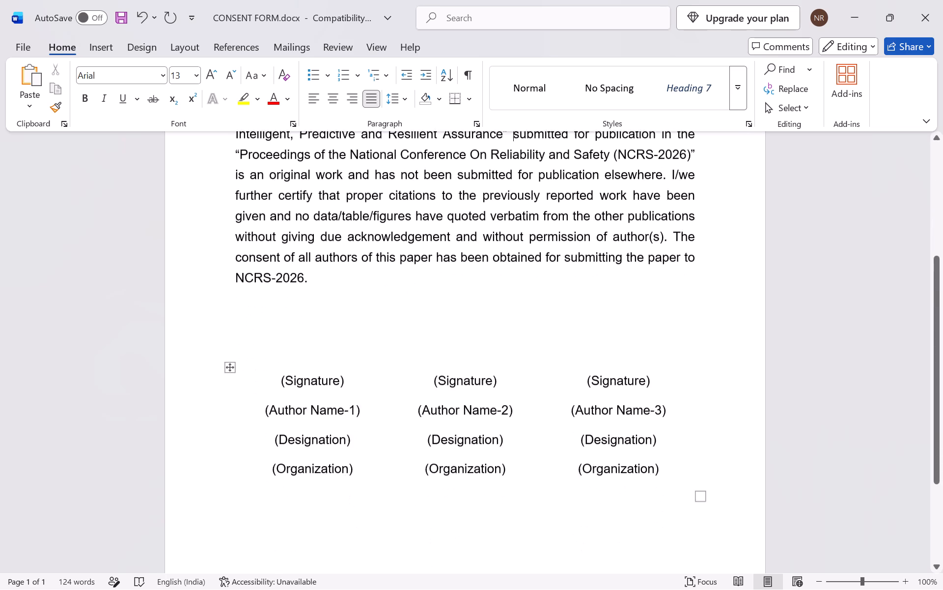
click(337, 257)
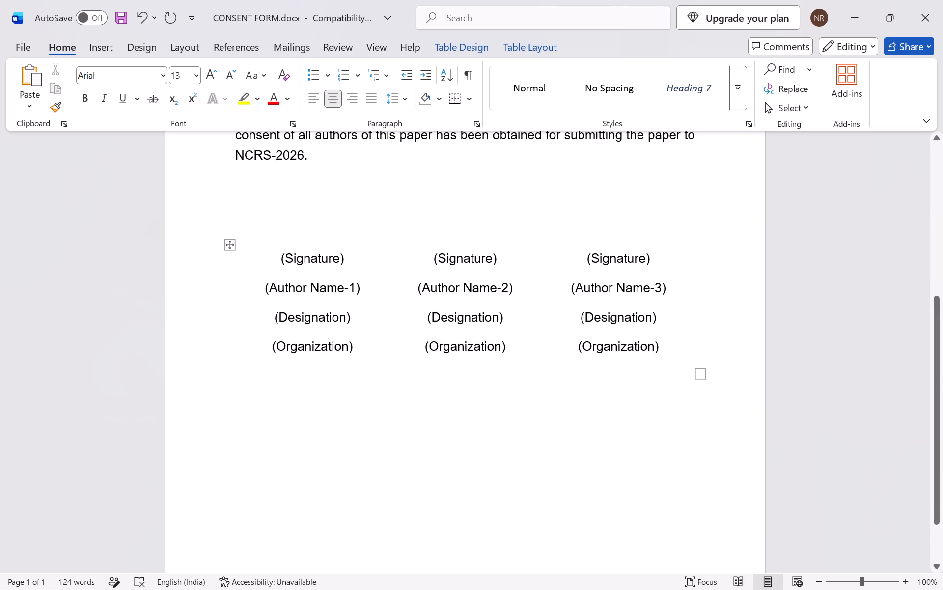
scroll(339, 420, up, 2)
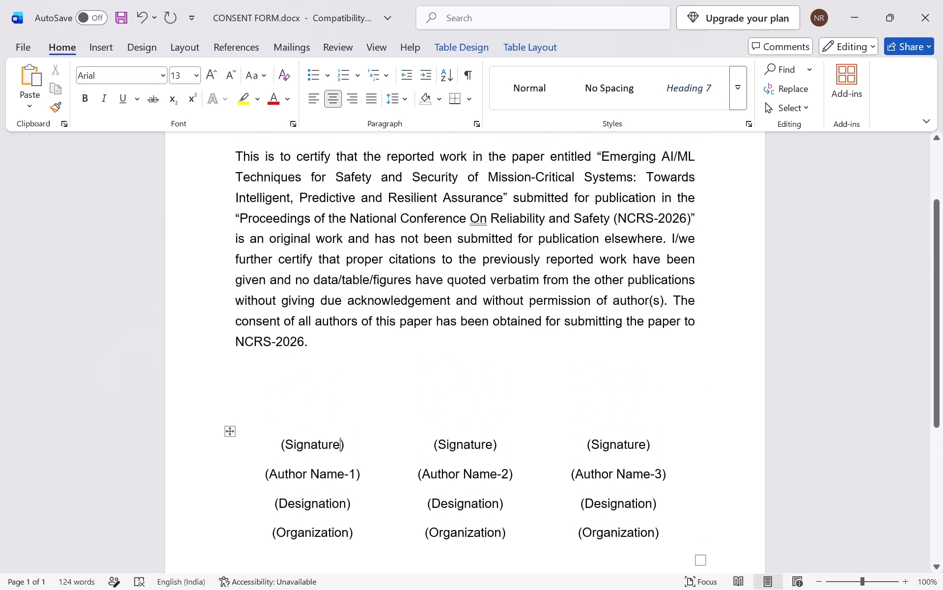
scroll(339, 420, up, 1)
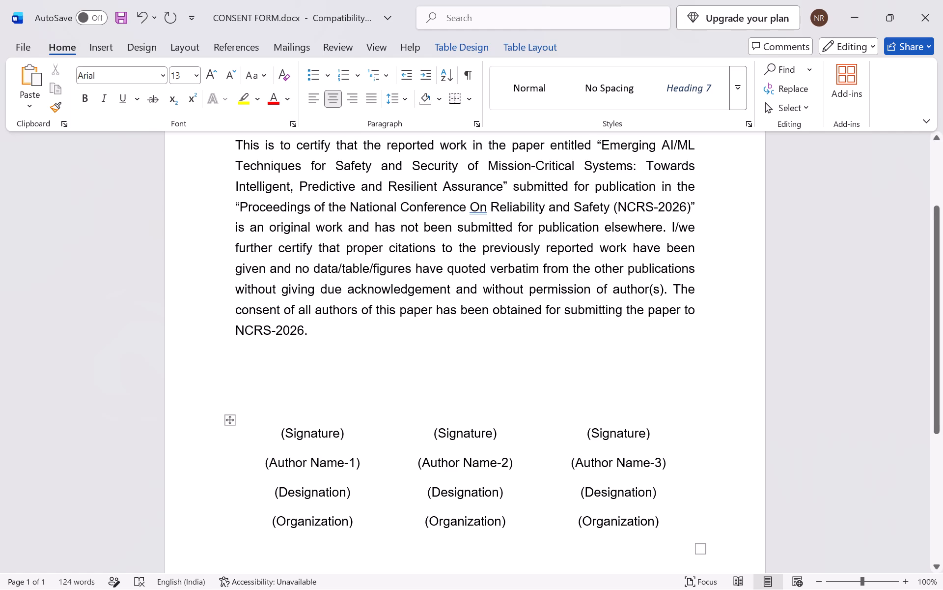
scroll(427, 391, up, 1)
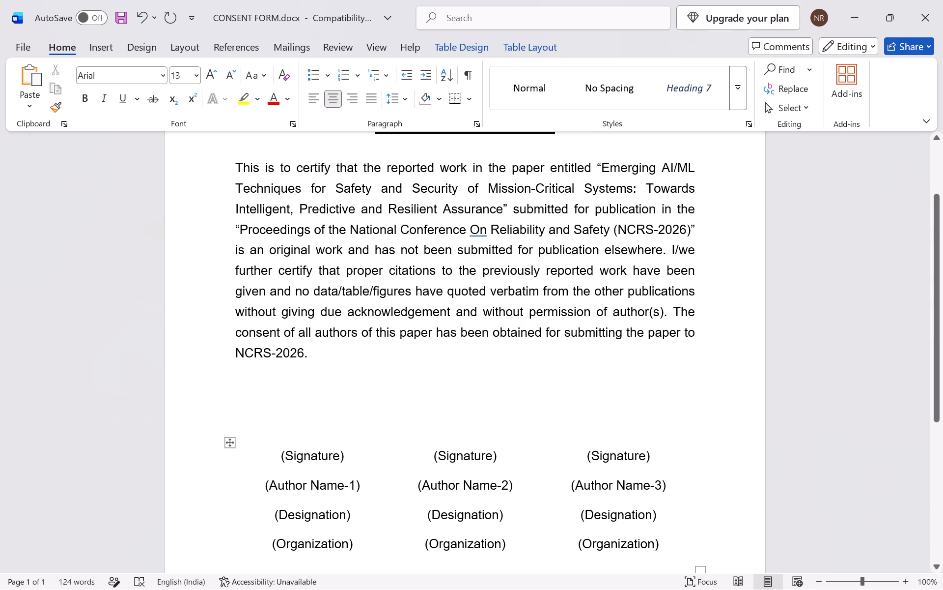
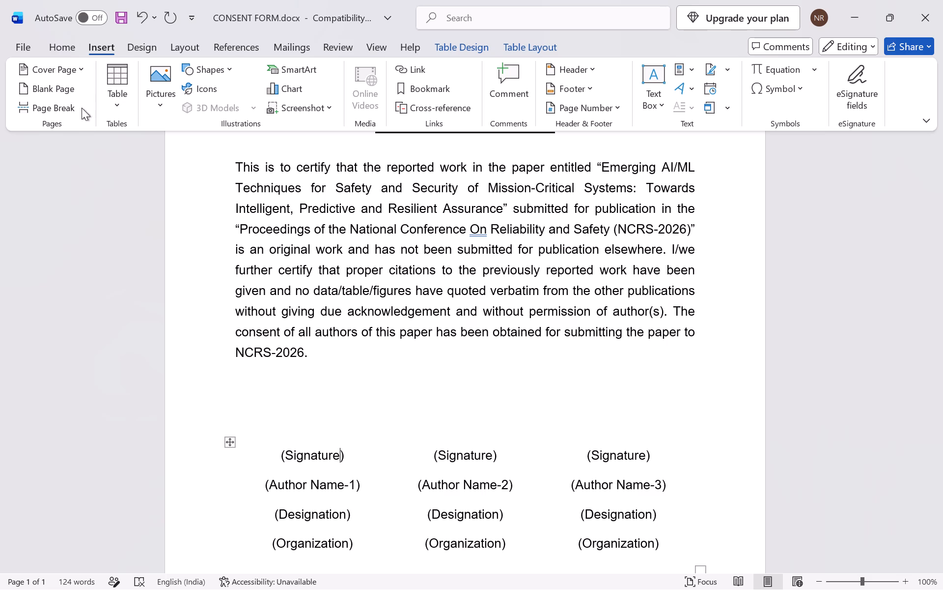
Start inserting a picture at the first author's signature placeholder in the consent form's signature table.
click(156, 93)
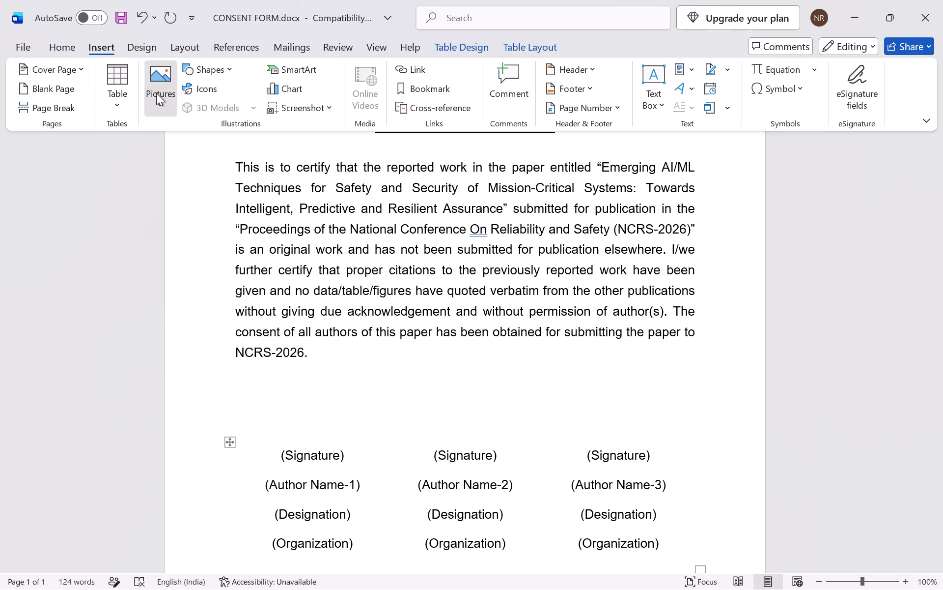
click(196, 153)
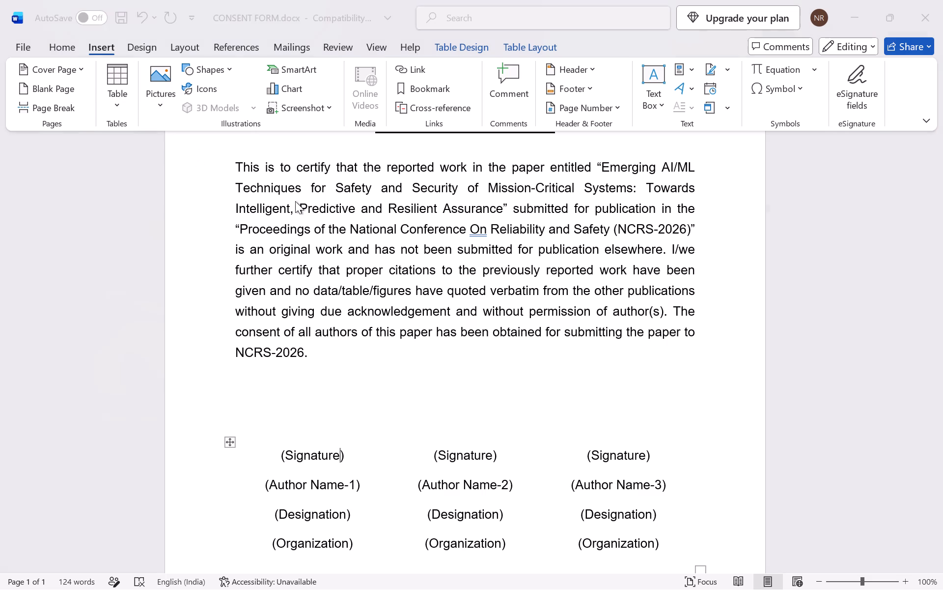
Insert the signature image "Screenshot 2026-10-31 210659.png" from the Pictures Screenshots folder at the first author's signature placeholder.
click(50, 146)
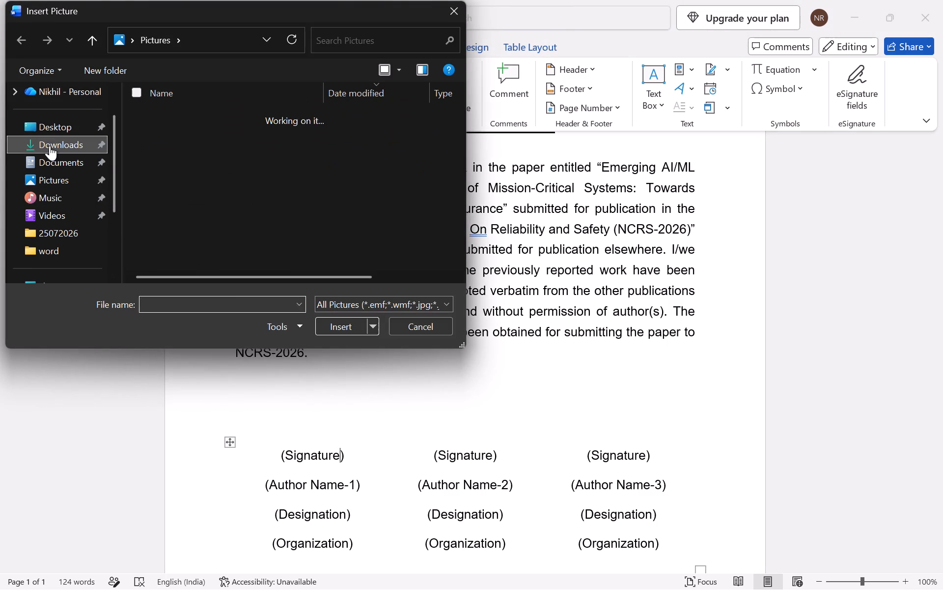
click(63, 181)
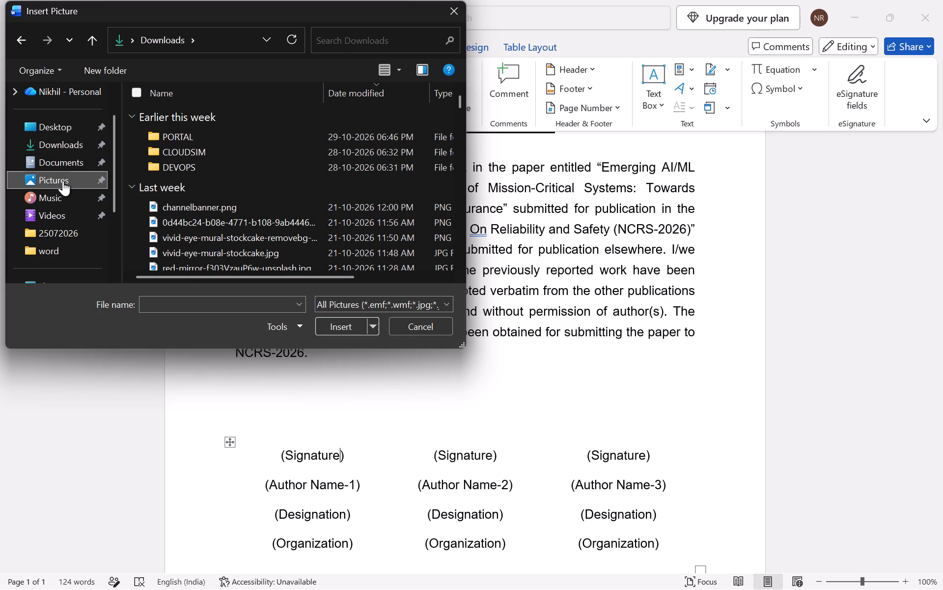
double_click(175, 248)
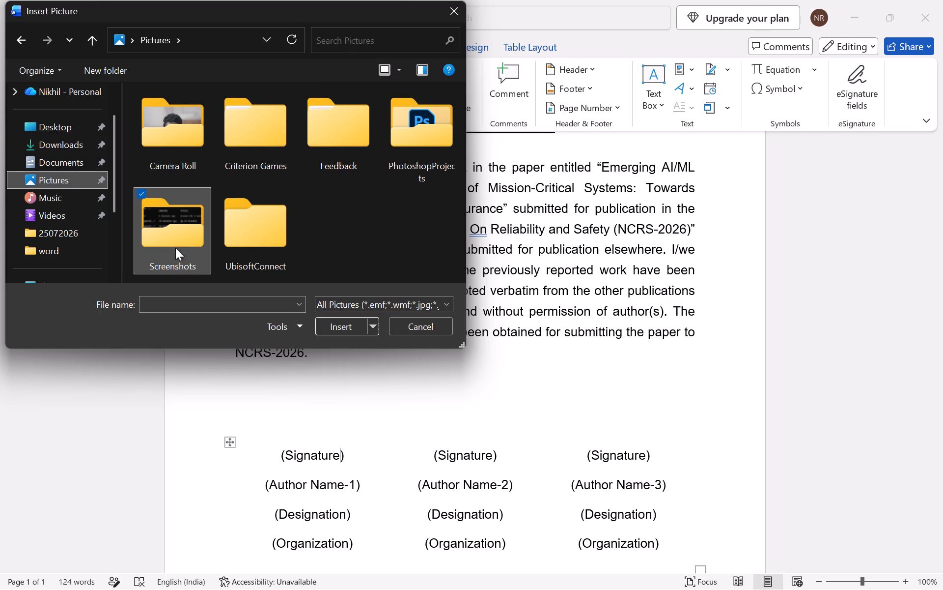
drag(462, 105, 460, 118)
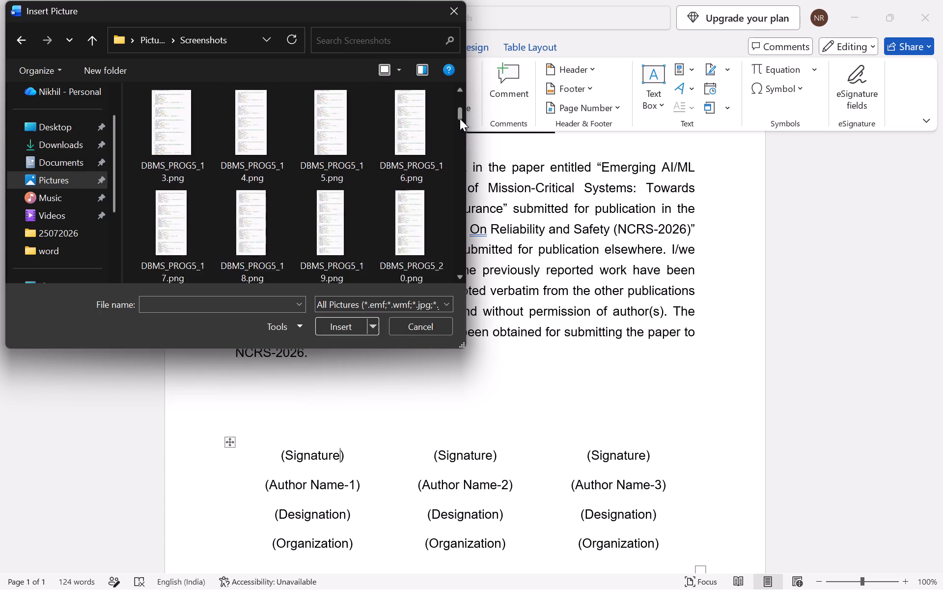
drag(460, 118, 441, 268)
click(181, 158)
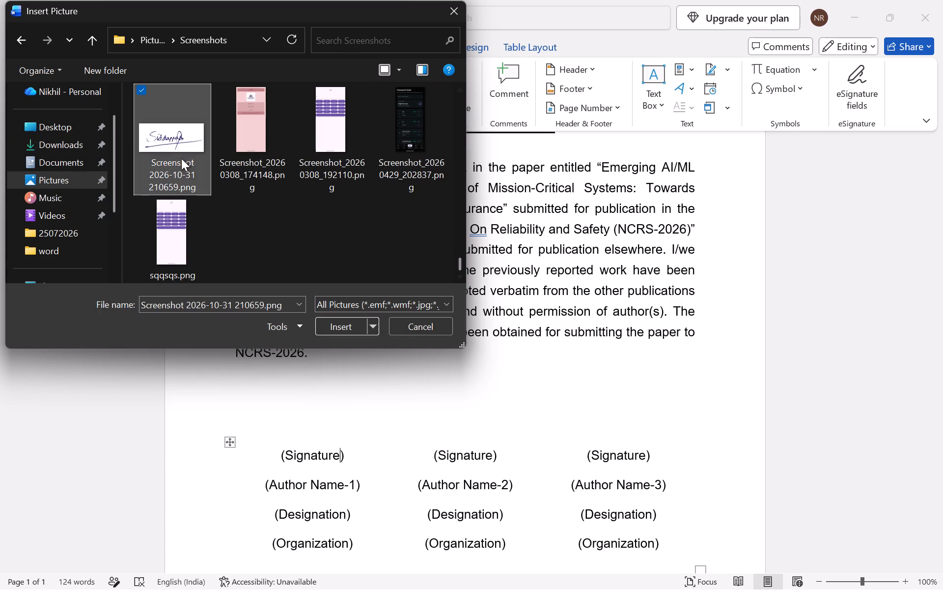
click(341, 327)
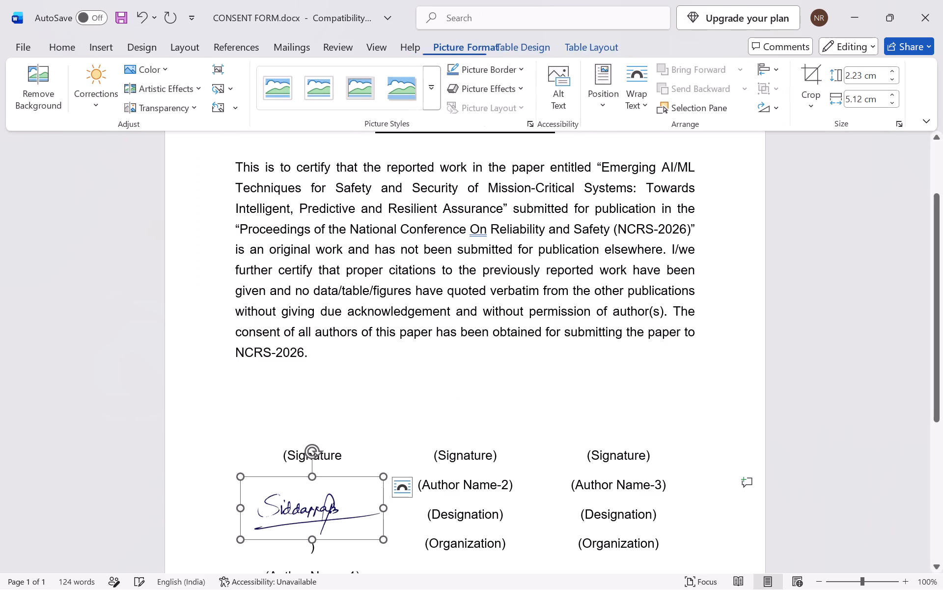
Delete the "(Signature)" placeholder text, including both parentheses, around the inserted signature in the first author's column.
click(354, 450)
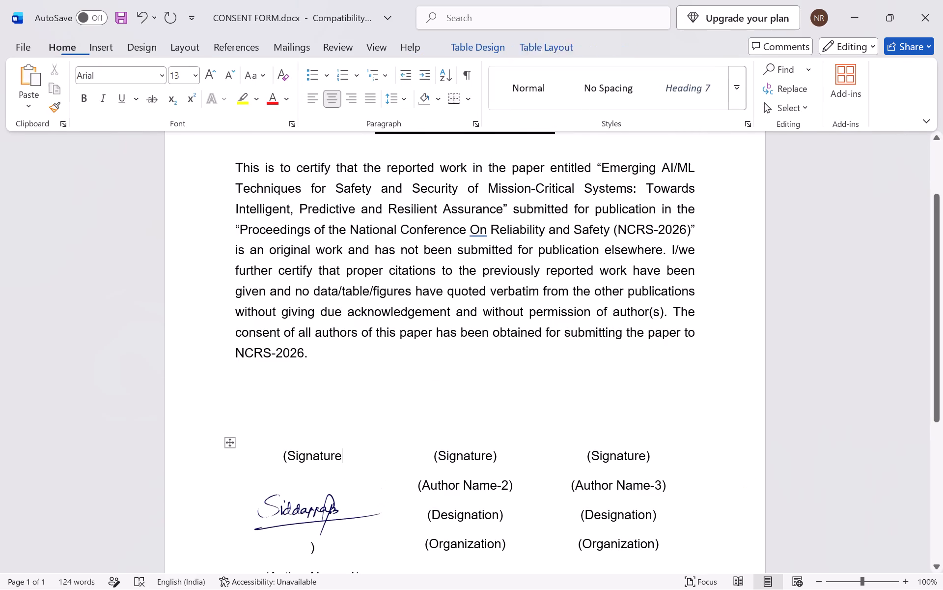
key(BackSpace)
key(BackSpace)
key(BackSpace)
key(BackSpace)
key(BackSpace)
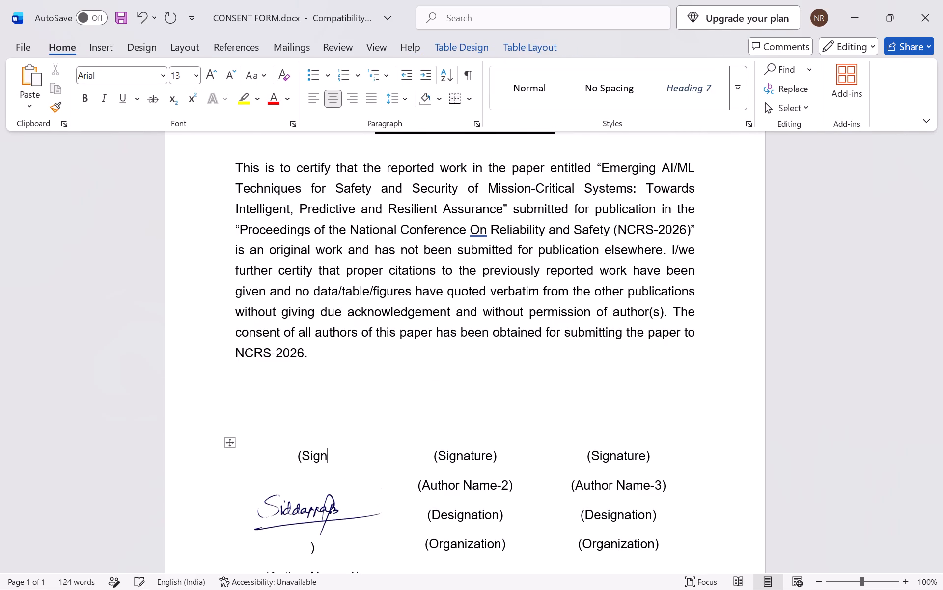
key(BackSpace)
key(BackSpace)
key(BackSpace)
key(BackSpace)
key(BackSpace)
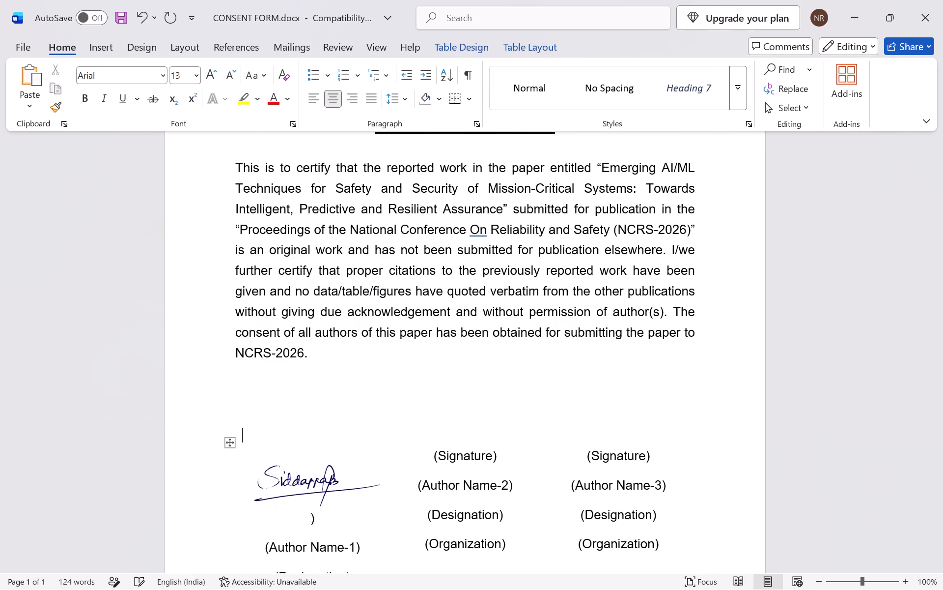
click(345, 521)
key(BackSpace)
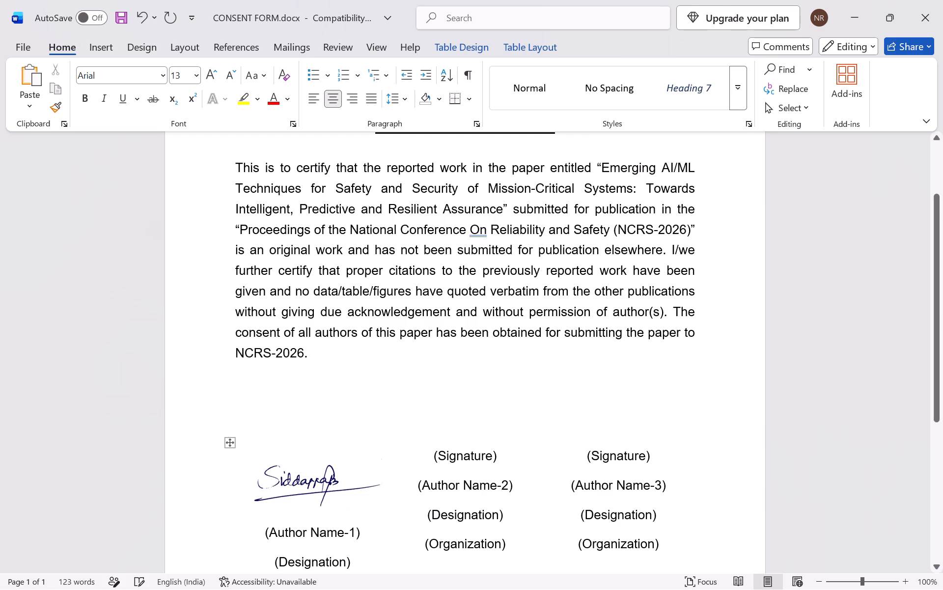
Move the signature image upward in the first author's column, clear of the author name line.
drag(290, 488, 290, 461)
drag(303, 460, 303, 448)
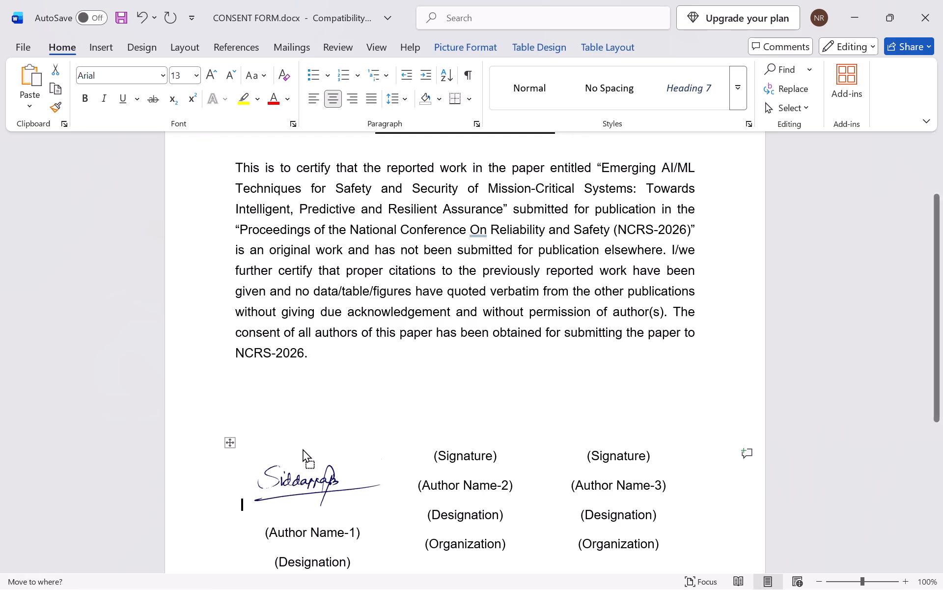
Nudge the signature image slightly further up above the first author's name line and deselect it.
drag(303, 448, 303, 440)
click(510, 441)
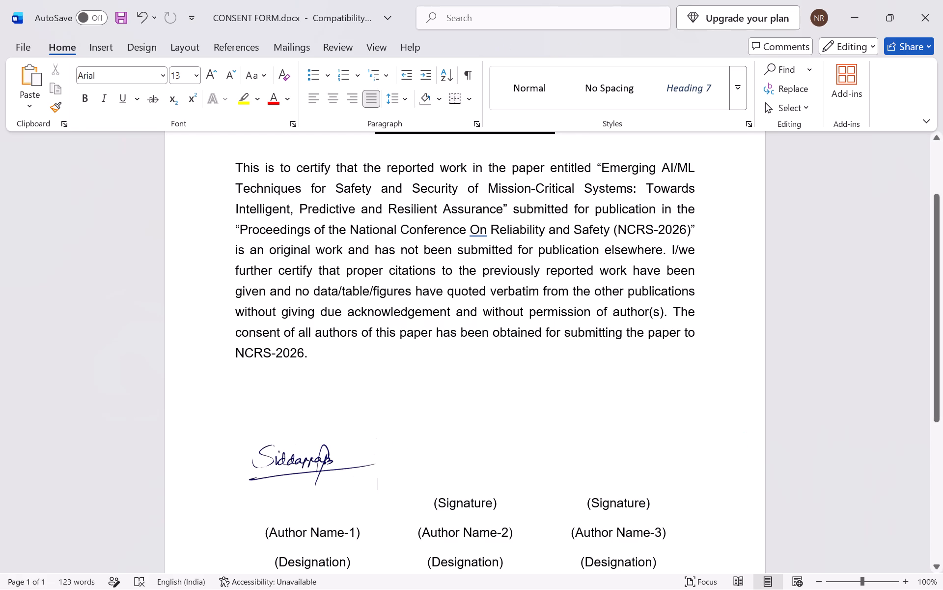
Delete all signature, name, designation and organization placeholders in the second and third author columns.
scroll(581, 494, down, 1)
drag(666, 364, 501, 304)
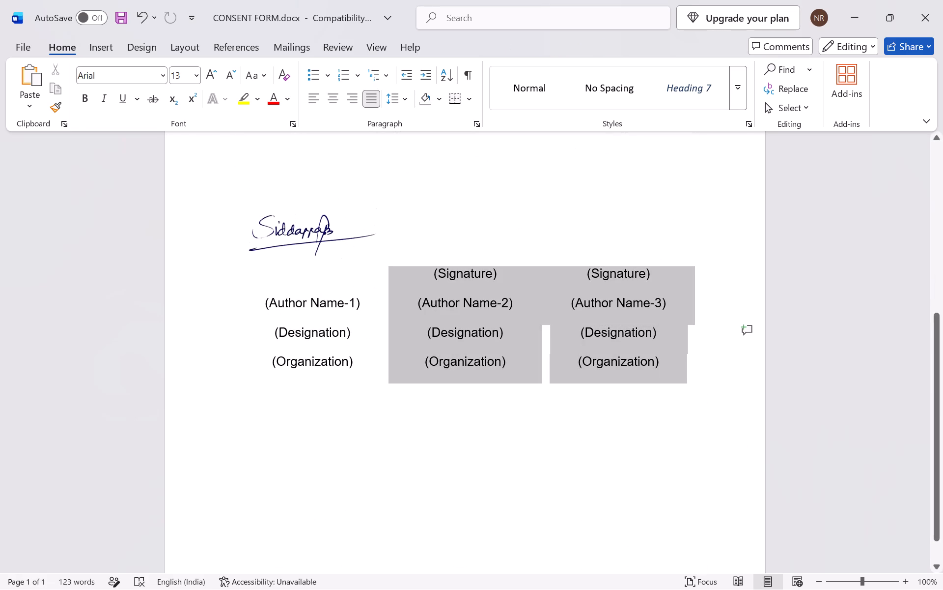
drag(501, 304, 460, 282)
key(Delete)
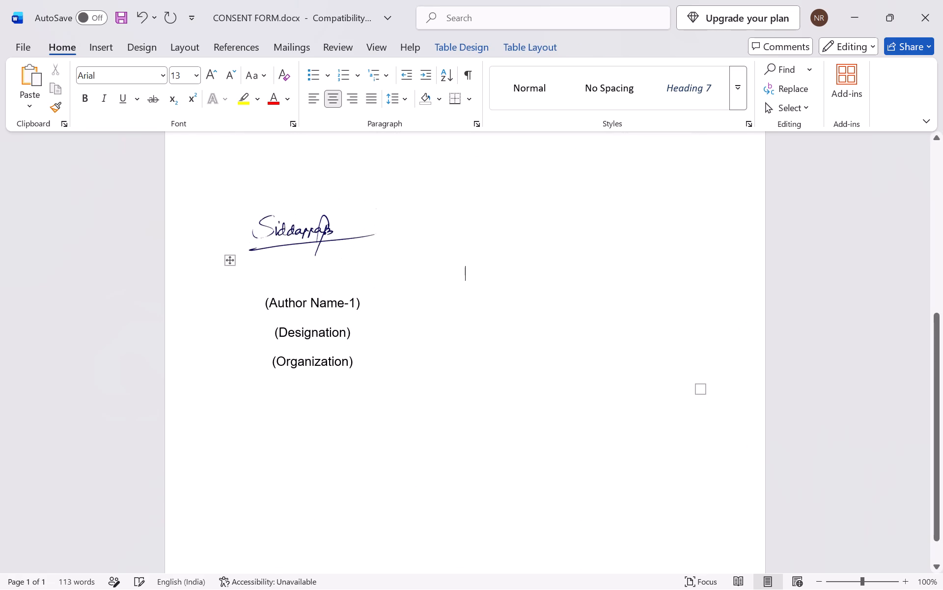
Replace the "(Author Name-1)" placeholder, including its parentheses, with the first author's name preceded by the title "Dr.".
click(355, 304)
click(361, 306)
key(BackSpace)
key(BackSpace)
key(BackSpace)
key(BackSpace)
key(BackSpace)
key(BackSpace)
key(BackSpace)
key(BackSpace)
key(BackSpace)
key(BackSpace)
key(BackSpace)
key(BackSpace)
key(BackSpace)
key(BackSpace)
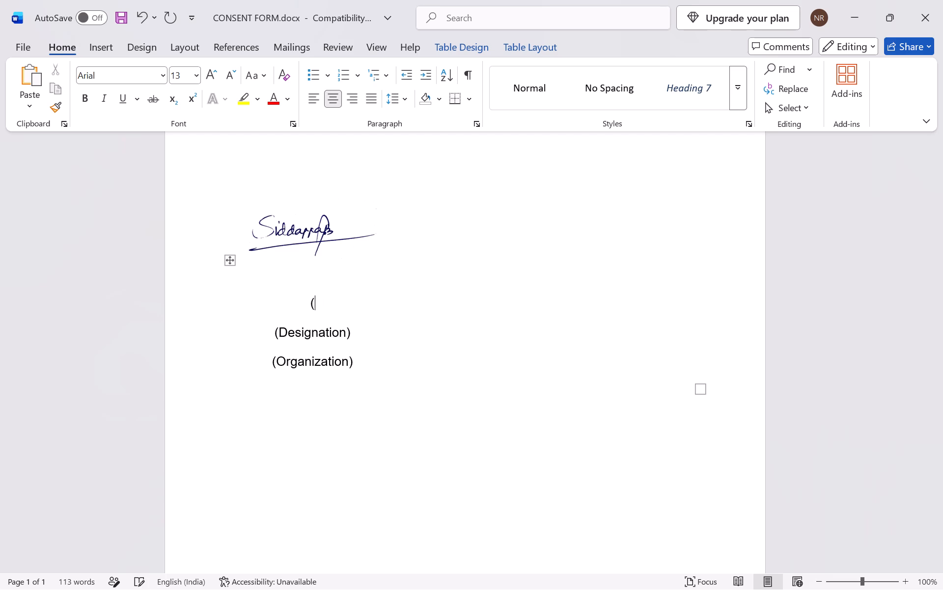
key(BackSpace)
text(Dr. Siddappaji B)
Replace the first author's "(Designation)" placeholder, including its parentheses, with "Scientist 'F'".
click(351, 339)
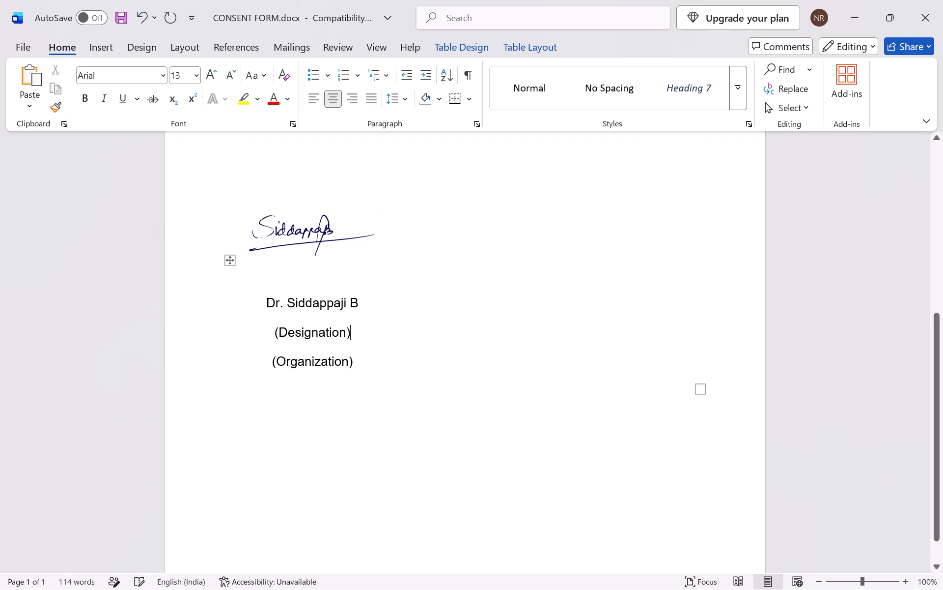
key(BackSpace)
key(BackSpace)
key(BackSpace)
key(BackSpace)
key(BackSpace)
key(BackSpace)
key(BackSpace)
key(BackSpace)
key(BackSpace)
key(BackSpace)
key(BackSpace)
key(BackSpace)
key(BackSpace)
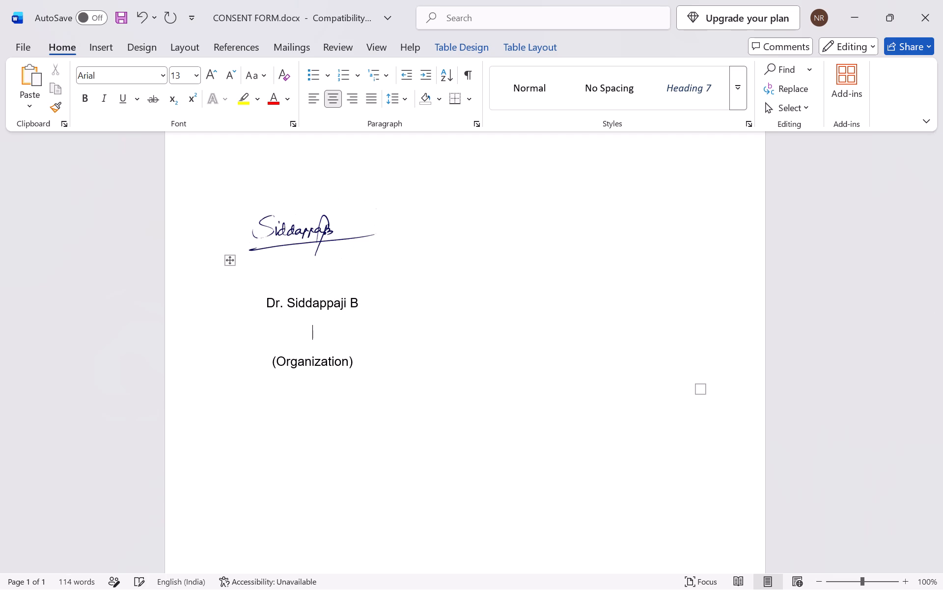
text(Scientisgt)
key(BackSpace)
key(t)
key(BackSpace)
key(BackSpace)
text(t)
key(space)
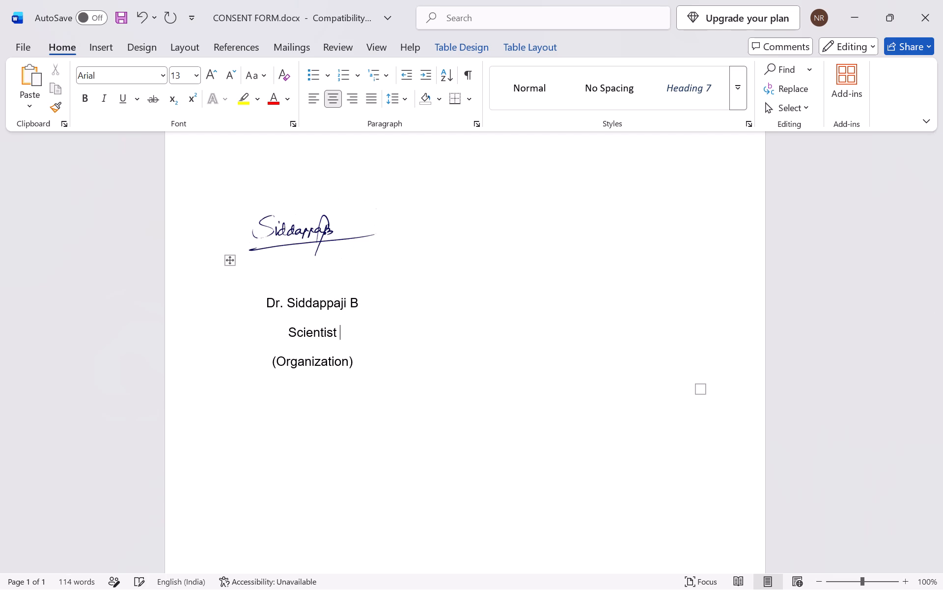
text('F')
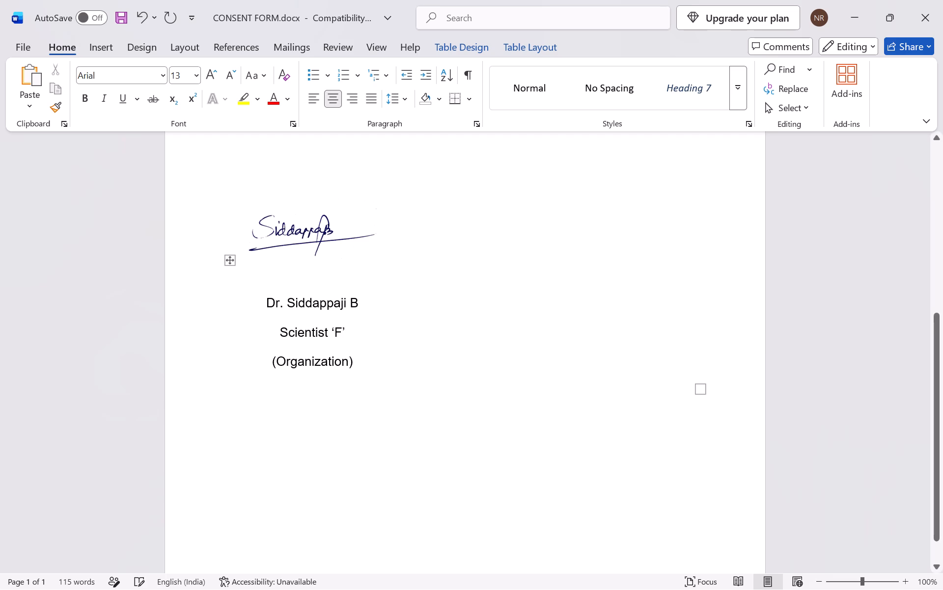
Remove the "(Organization)" placeholder text in the first author's column.
click(377, 364)
key(BackSpace)
key(BackSpace)
key(BackSpace)
key(BackSpace)
key(BackSpace)
key(BackSpace)
key(BackSpace)
key(BackSpace)
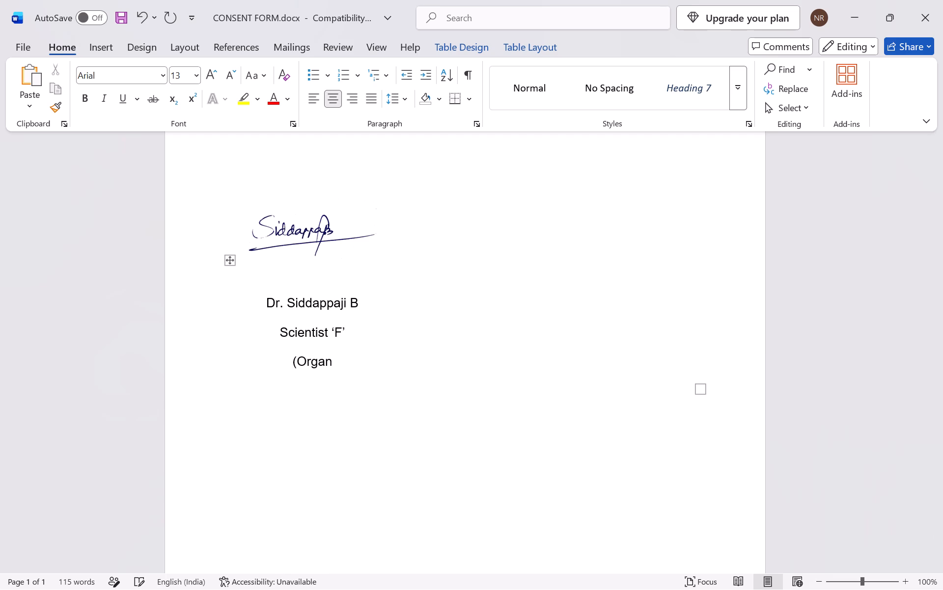
Replace the remaining organization placeholder under the first author's designation with "ADE-DRDO".
key(BackSpace)
key(BackSpace)
key(BackSpace)
key(BackSpace)
key(BackSpace)
key(BackSpace)
text(ADE-DRDO)
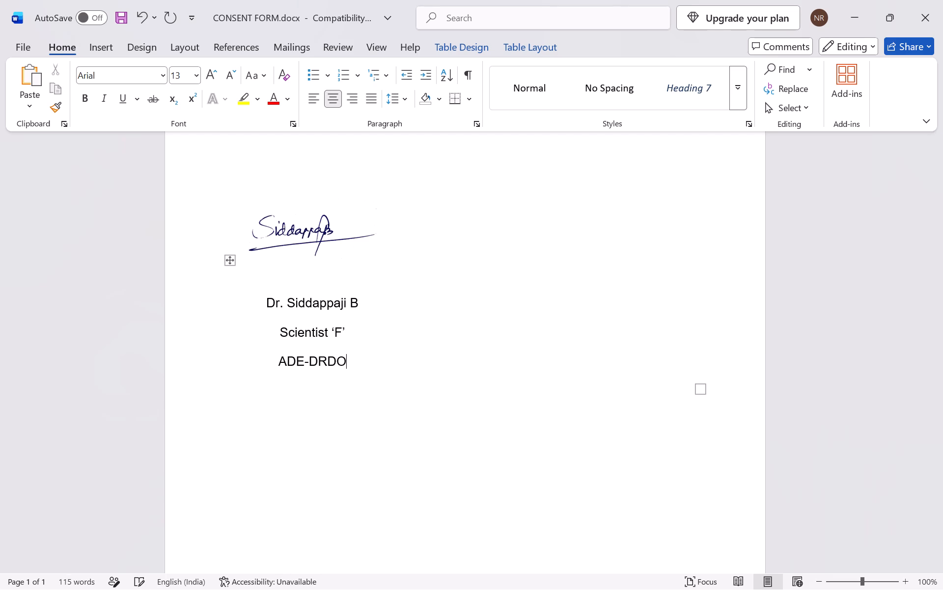
Underline the Emerging AI/ML paper title inside its quotation marks in the consent statement.
scroll(502, 358, up, 6)
scroll(502, 358, down, 1)
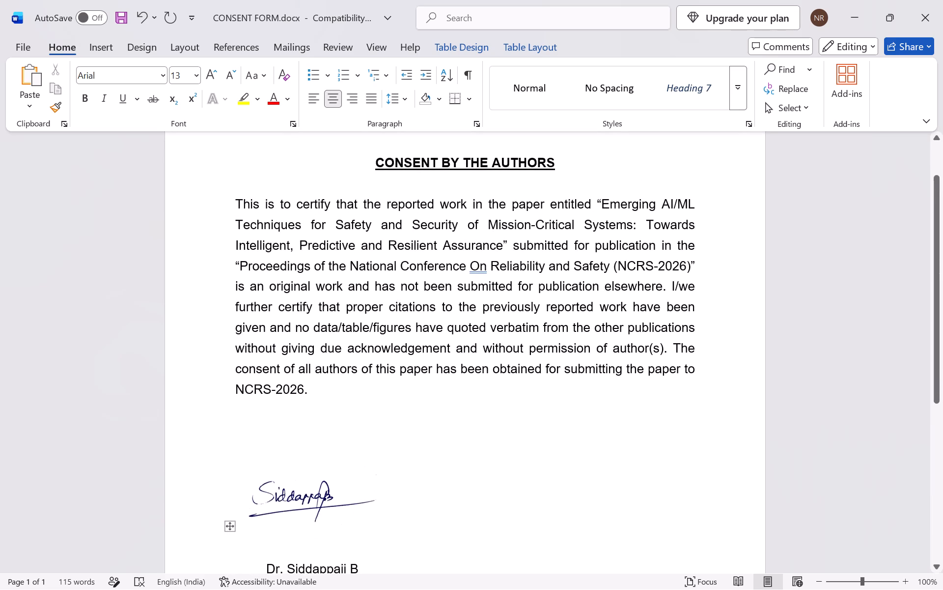
drag(507, 243, 603, 202)
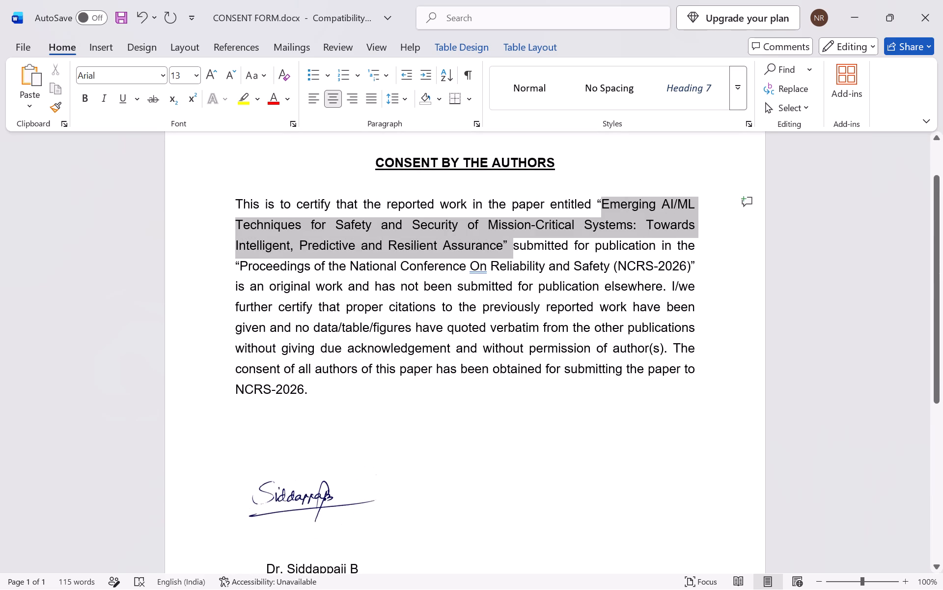
drag(603, 202, 603, 204)
click(603, 204)
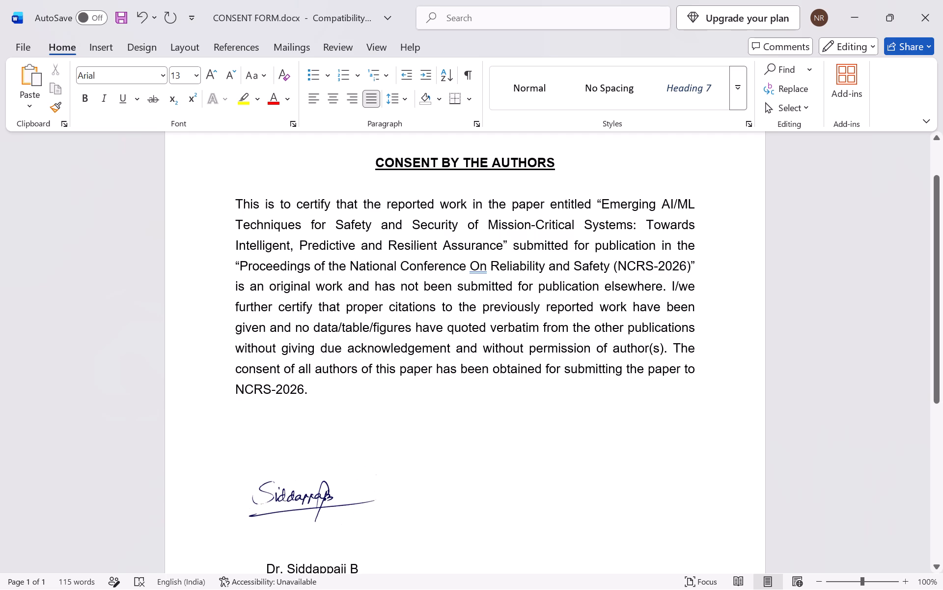
drag(502, 246, 603, 202)
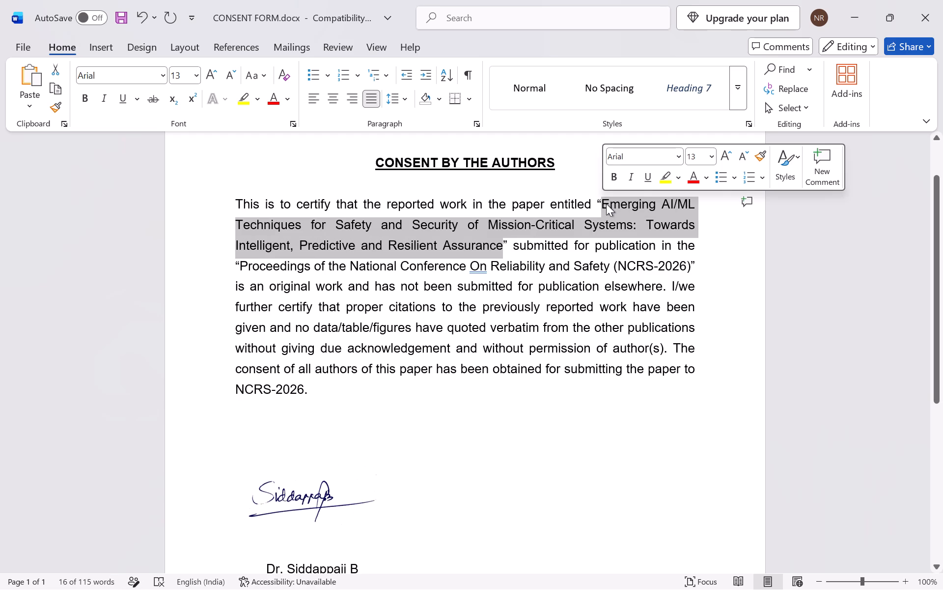
click(650, 179)
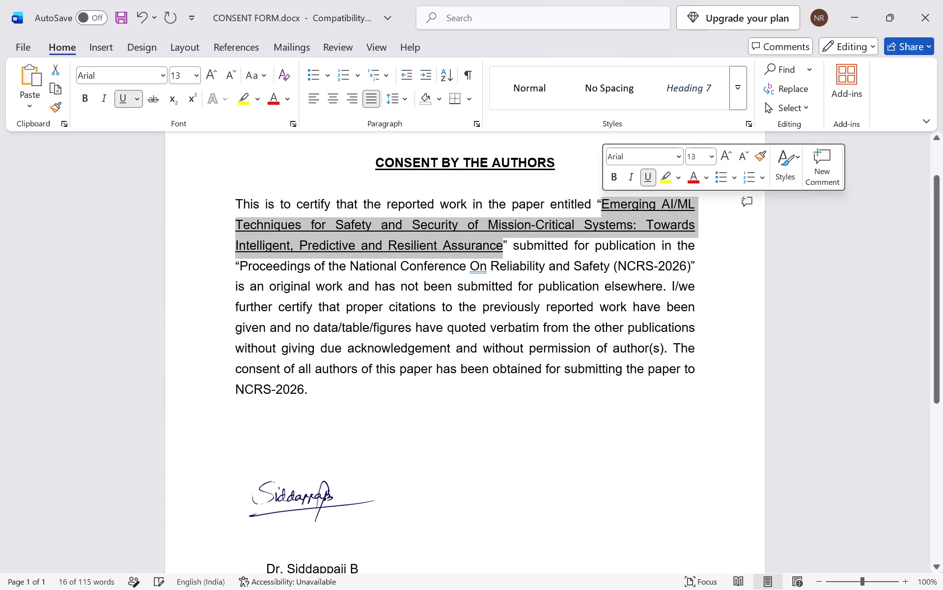
click(706, 281)
Make the underlined paper title in the consent statement bold and save the consent form.
scroll(706, 281, right, 1)
scroll(706, 281, up, 1)
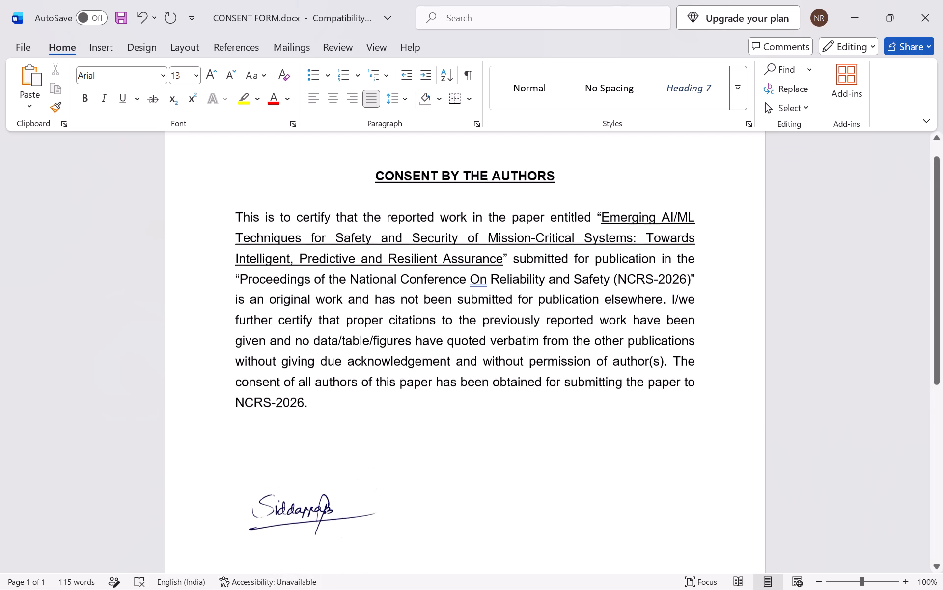
scroll(706, 281, up, 1)
scroll(643, 436, down, 1)
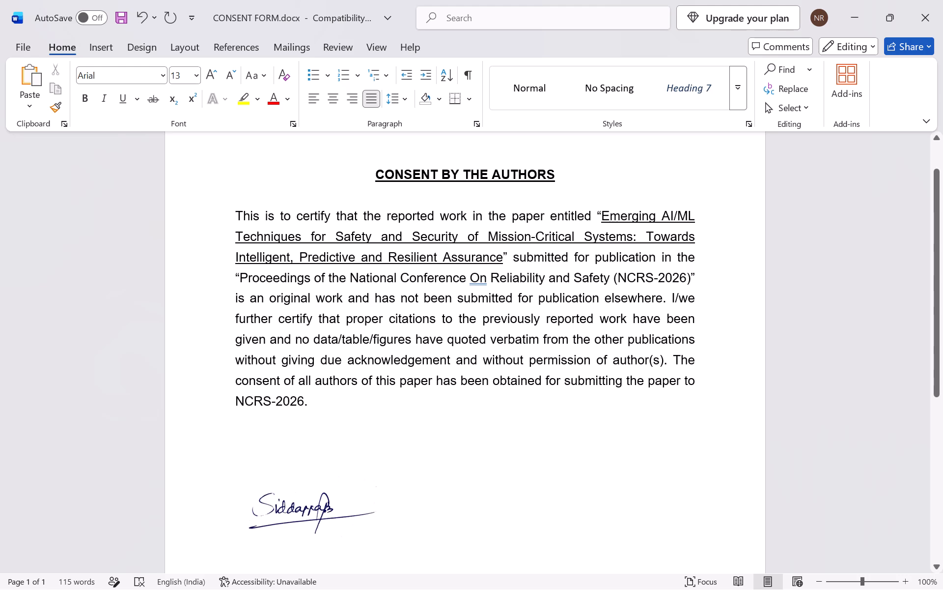
drag(501, 259, 604, 212)
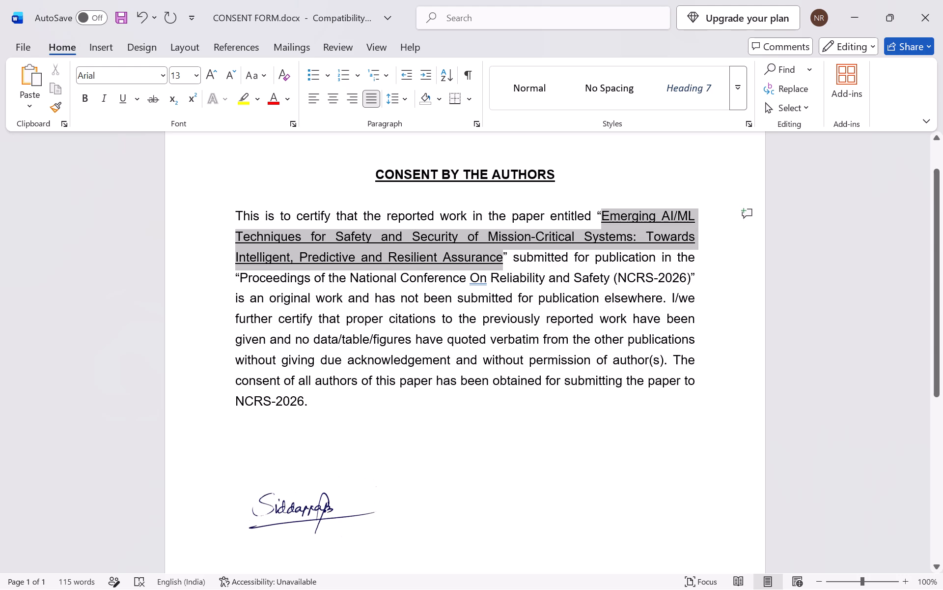
drag(604, 212, 602, 212)
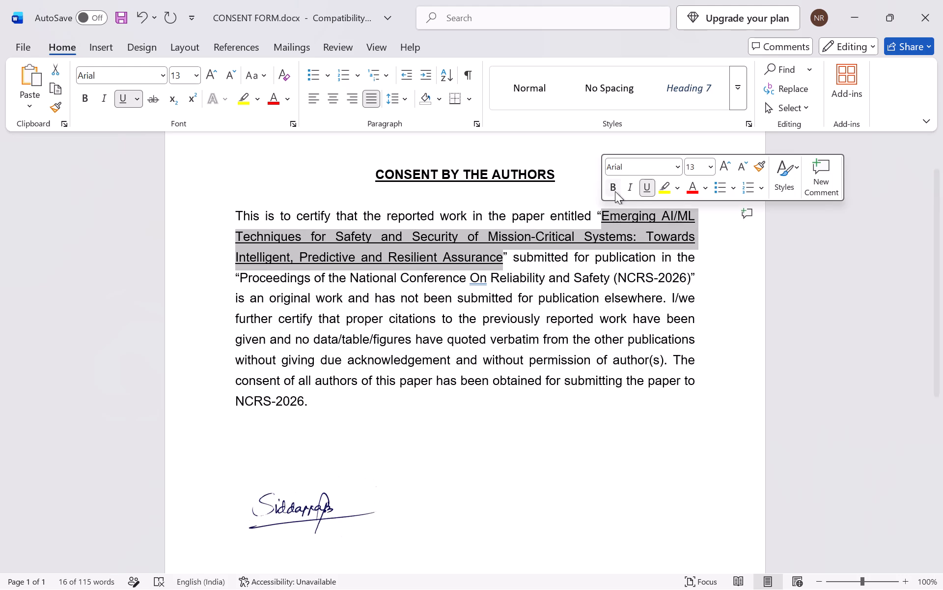
click(614, 190)
click(673, 314)
click(693, 395)
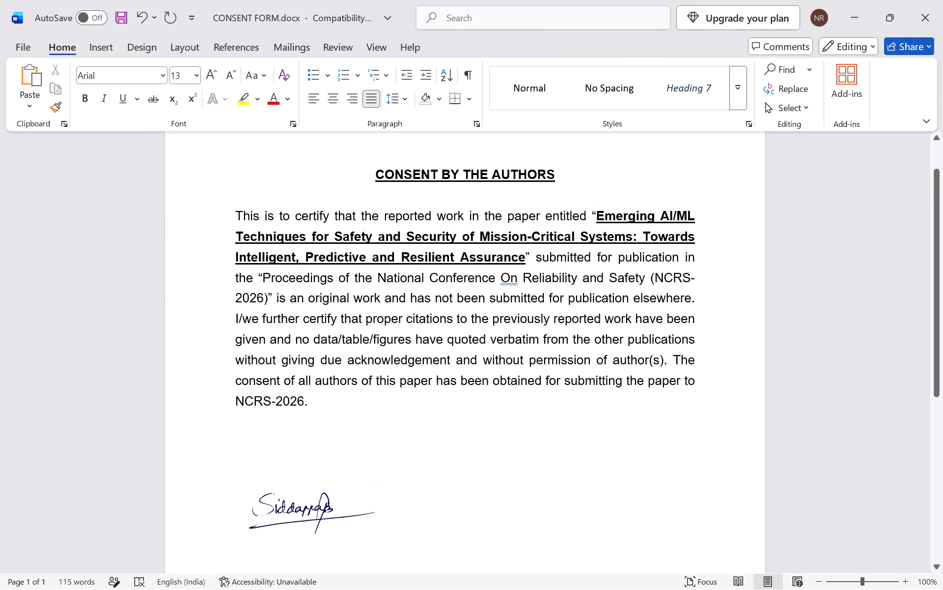
key(ctrl+s)
Switch to the NCRS-2026 site in Chrome and review the paper submission pages, including the Call for Papers manuscript checklist.
key(alt+Tab)
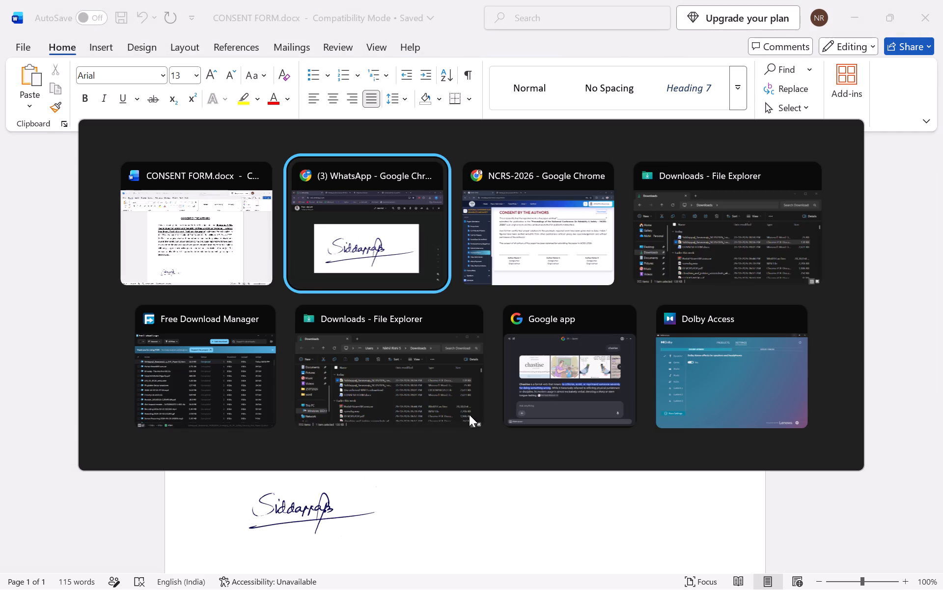
alt+click(576, 230)
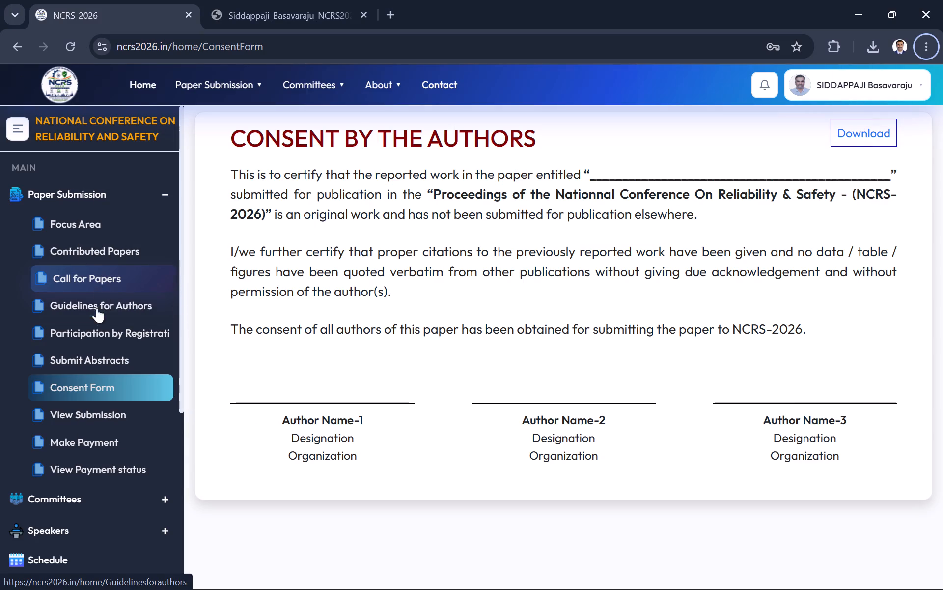
click(104, 285)
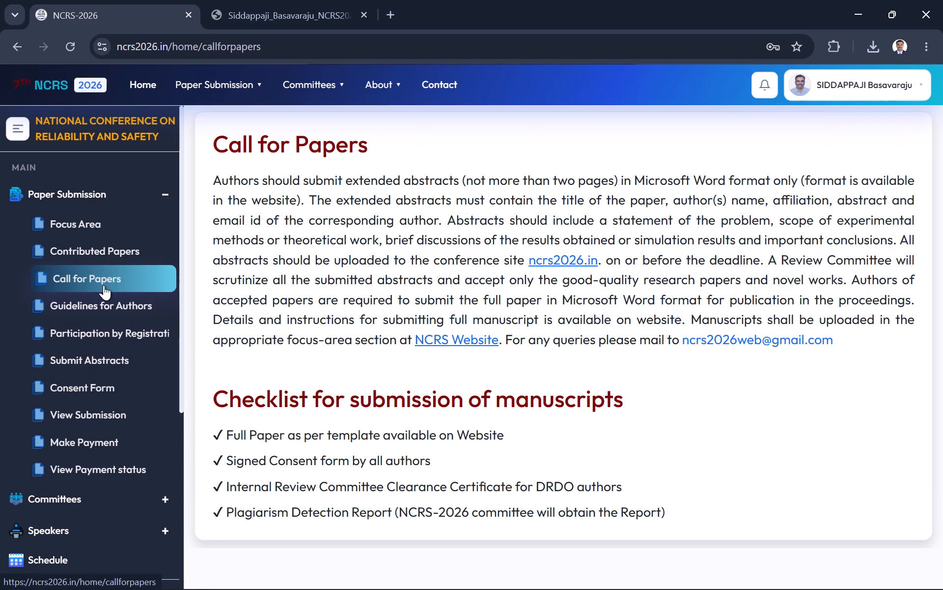
click(106, 309)
click(108, 329)
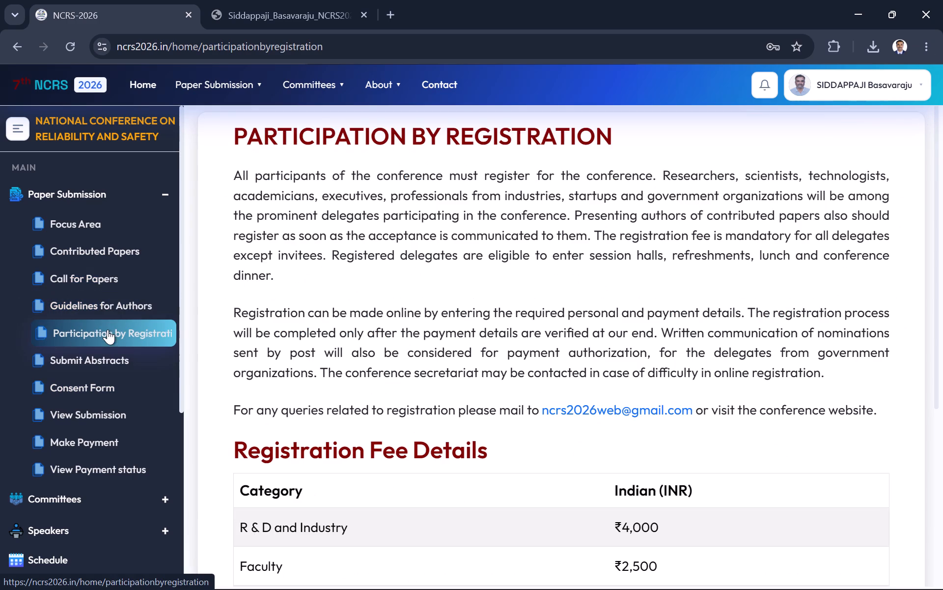
click(103, 344)
click(89, 360)
click(105, 279)
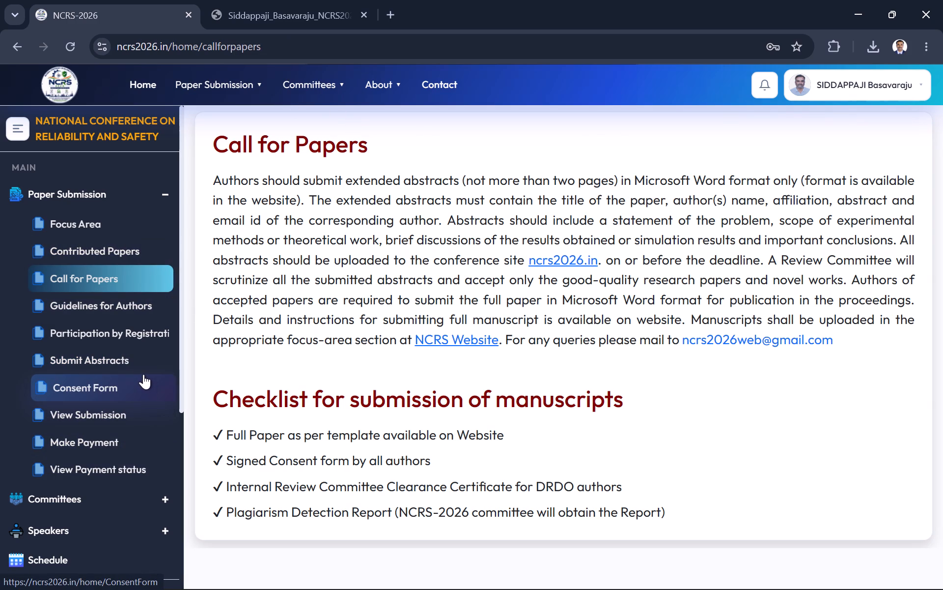
Open the Emerging AI/ML paper from the submissions list and bring up its attachment upload for consent and lab clearance.
click(118, 418)
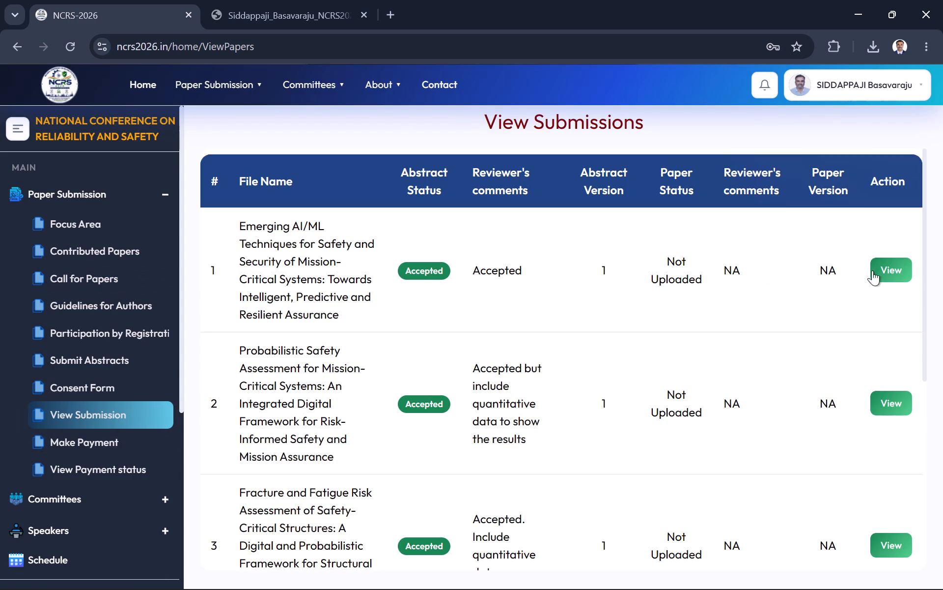
click(884, 272)
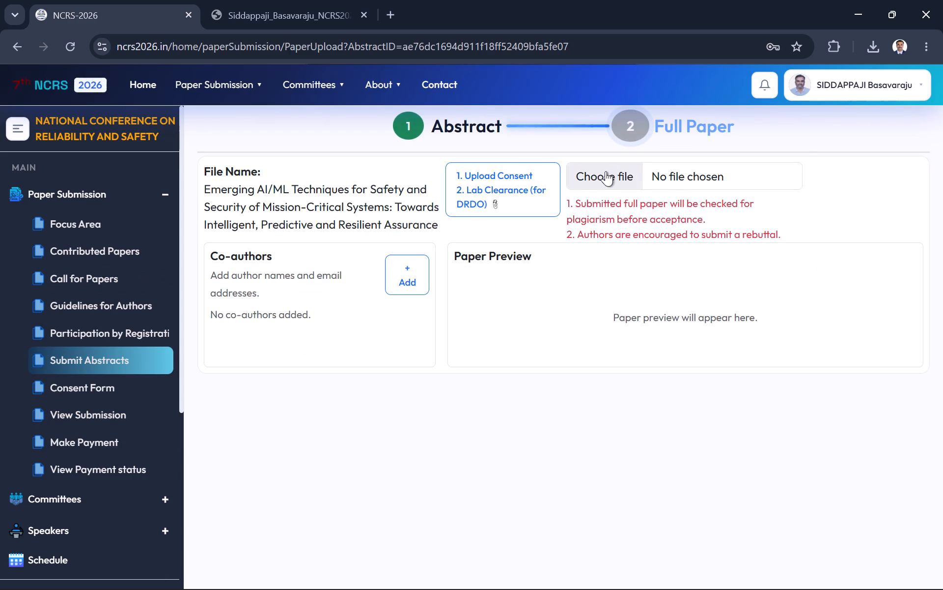
click(538, 186)
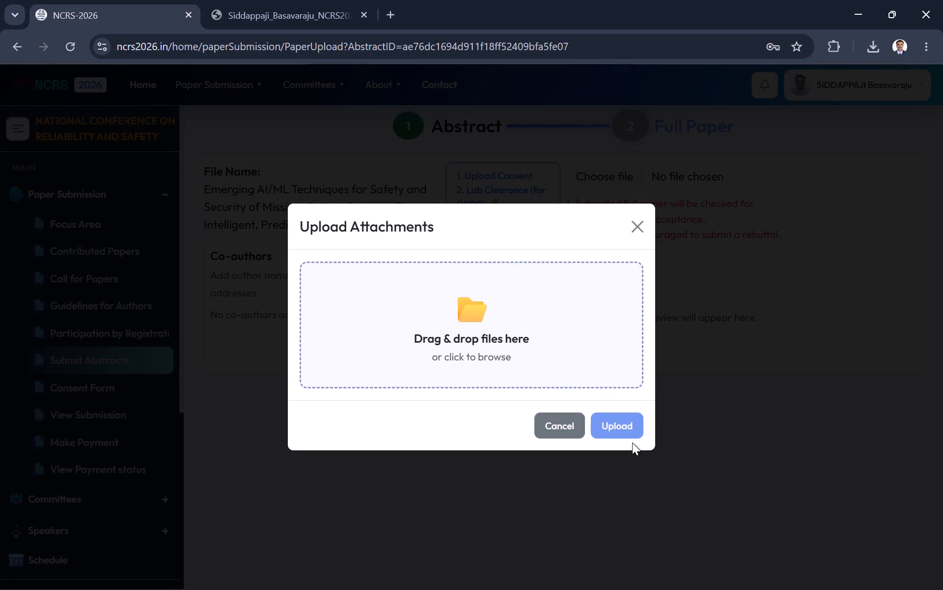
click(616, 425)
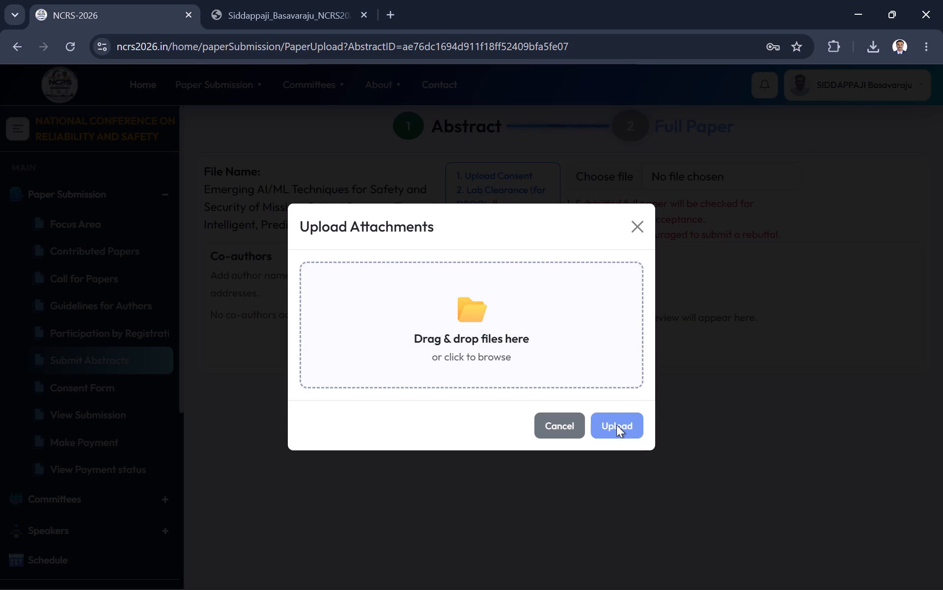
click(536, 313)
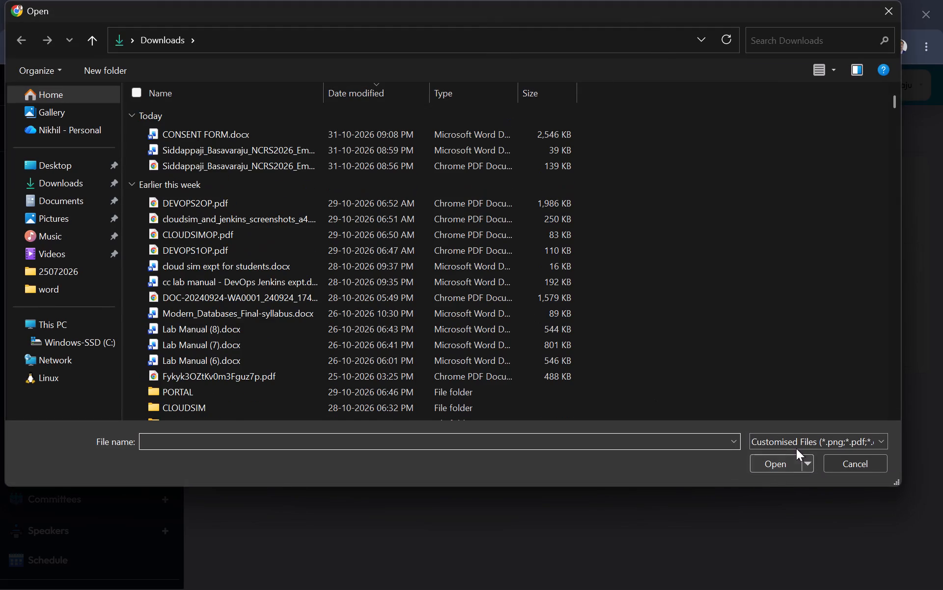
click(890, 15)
Switch to Word and export the consent form as a PDF named CONSENT FORM1 in the Downloads folder.
key(alt+Tab)
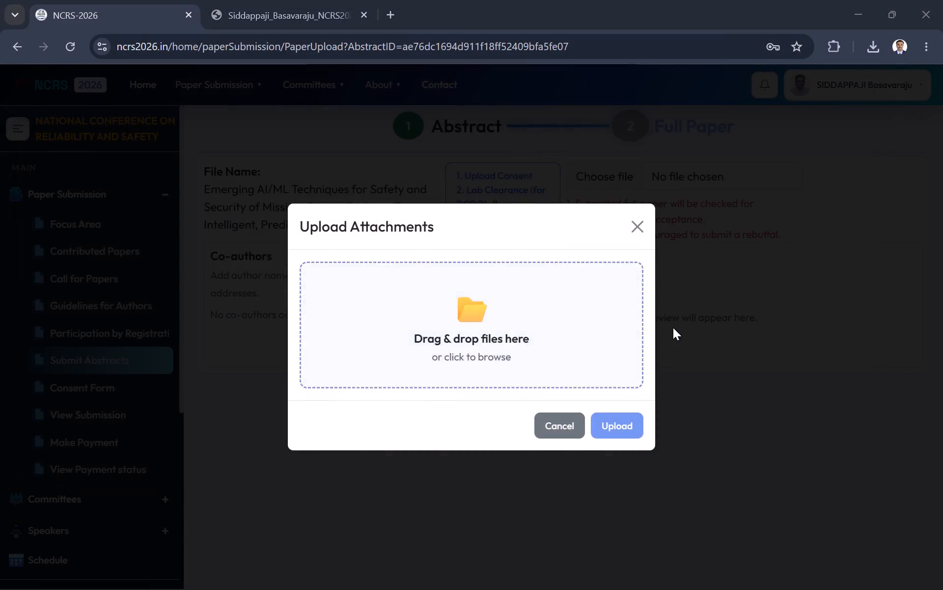
click(11, 45)
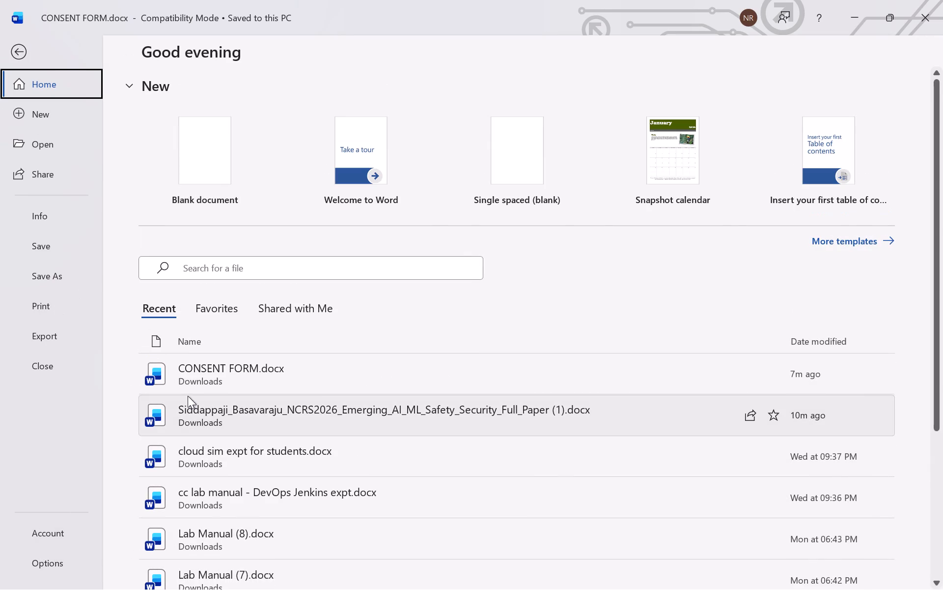
click(46, 341)
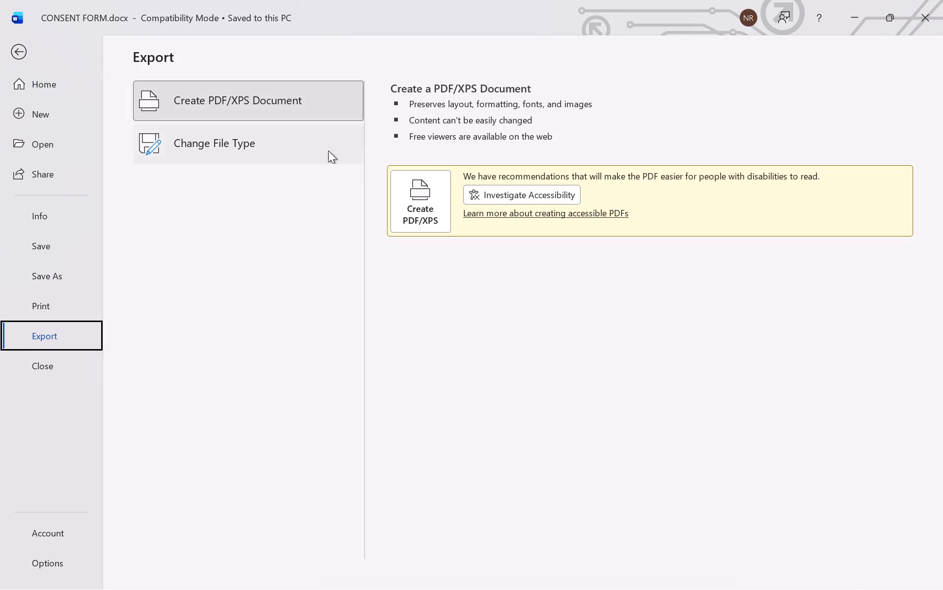
double_click(281, 89)
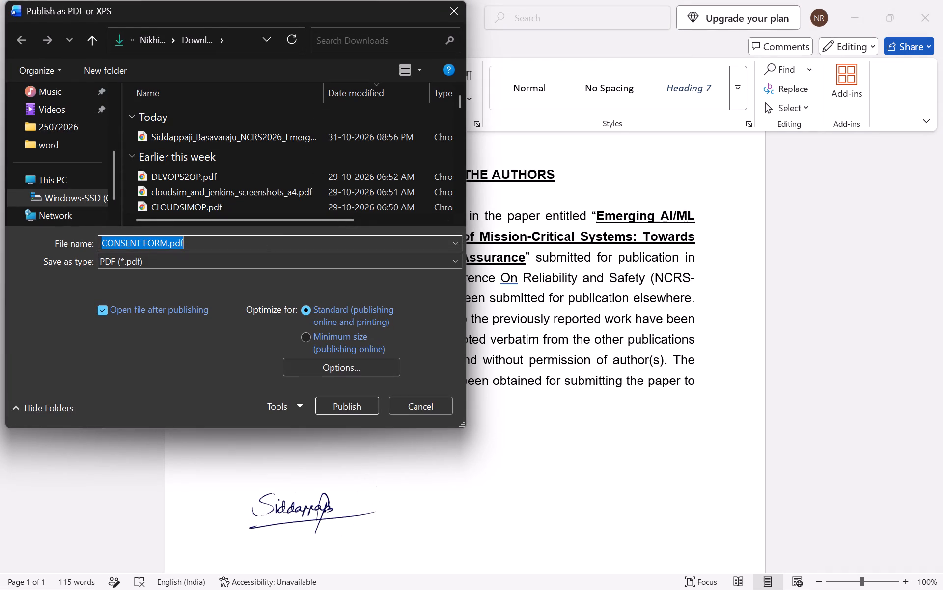
click(169, 248)
key(1)
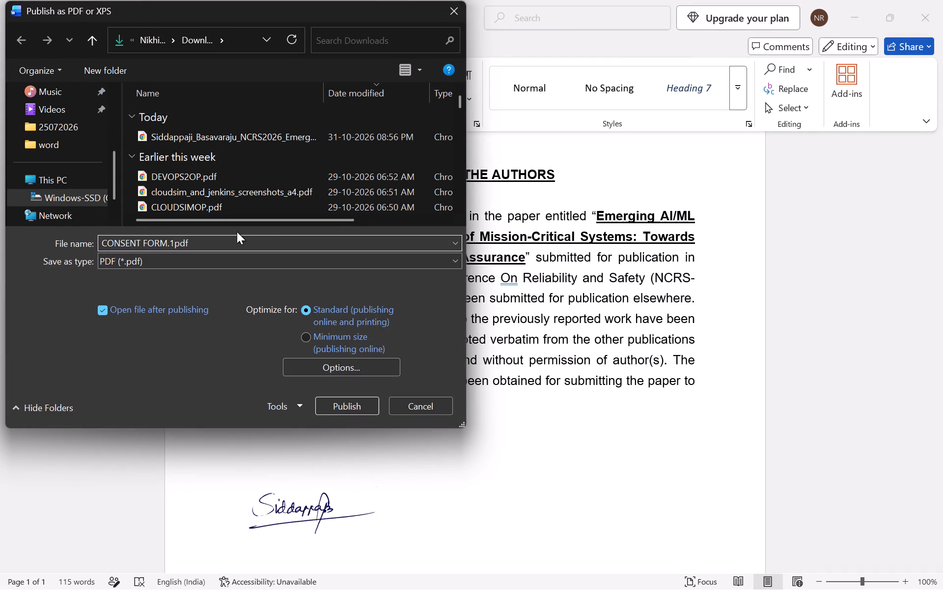
key(BackSpace)
key(BackSpace)
text(1.)
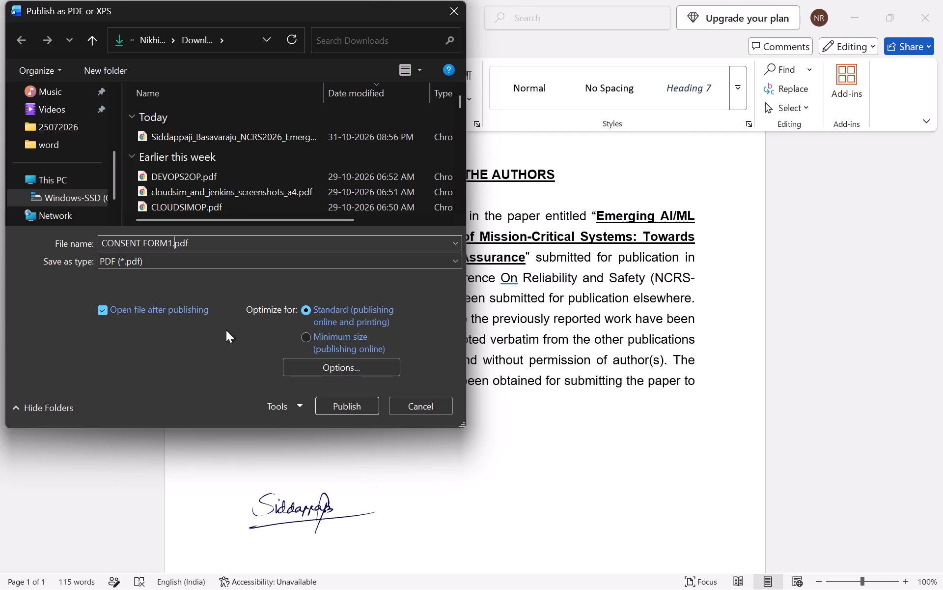
click(332, 407)
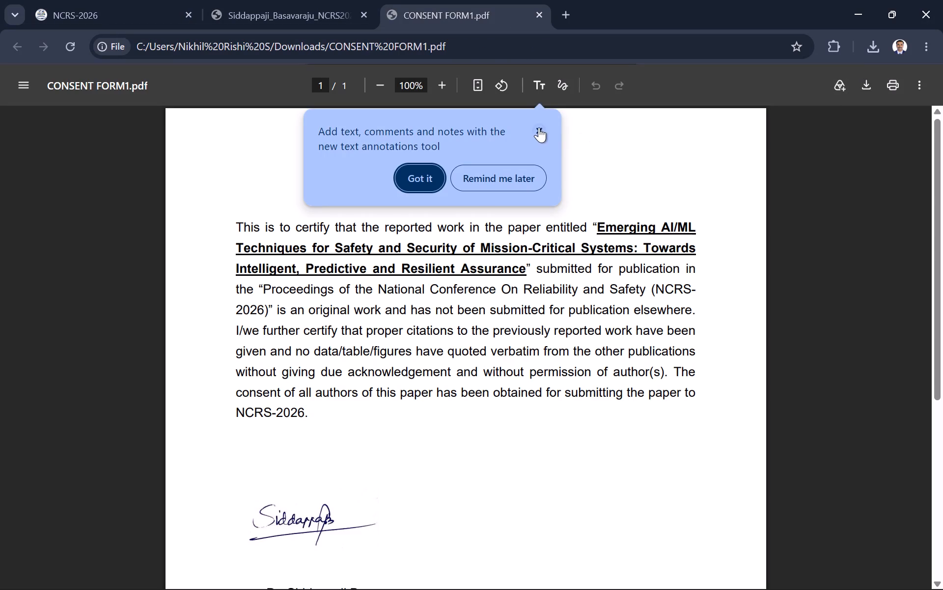
click(545, 129)
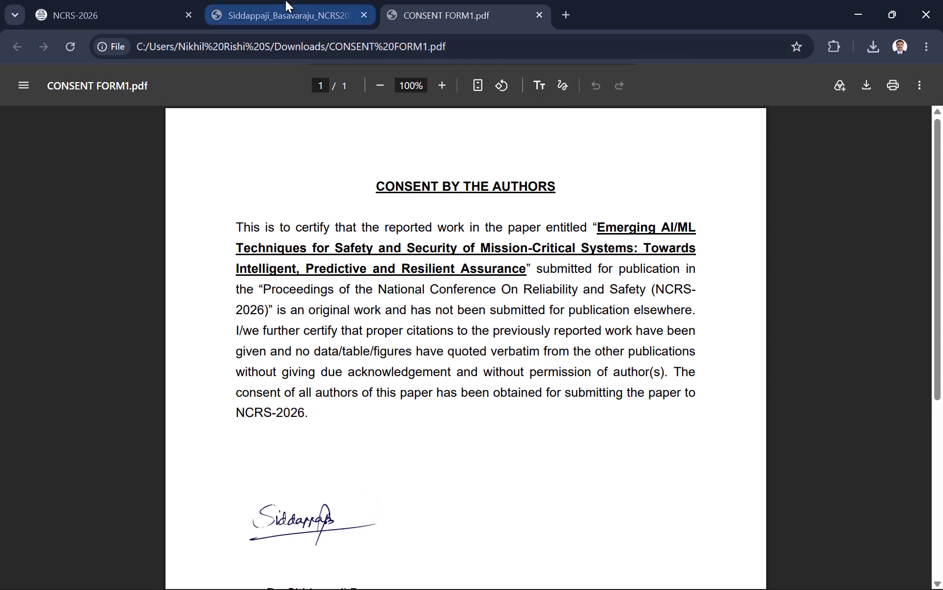
Return to the NCRS-2026 paper upload page and upload CONSENT FORM1.pdf as the paper's consent attachment.
click(284, 0)
click(120, 1)
click(482, 336)
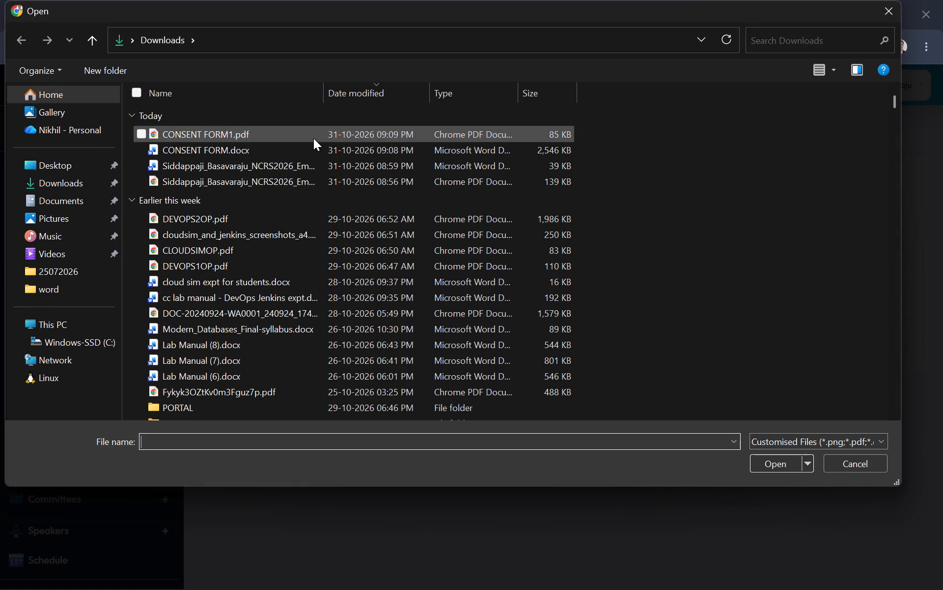
double_click(313, 138)
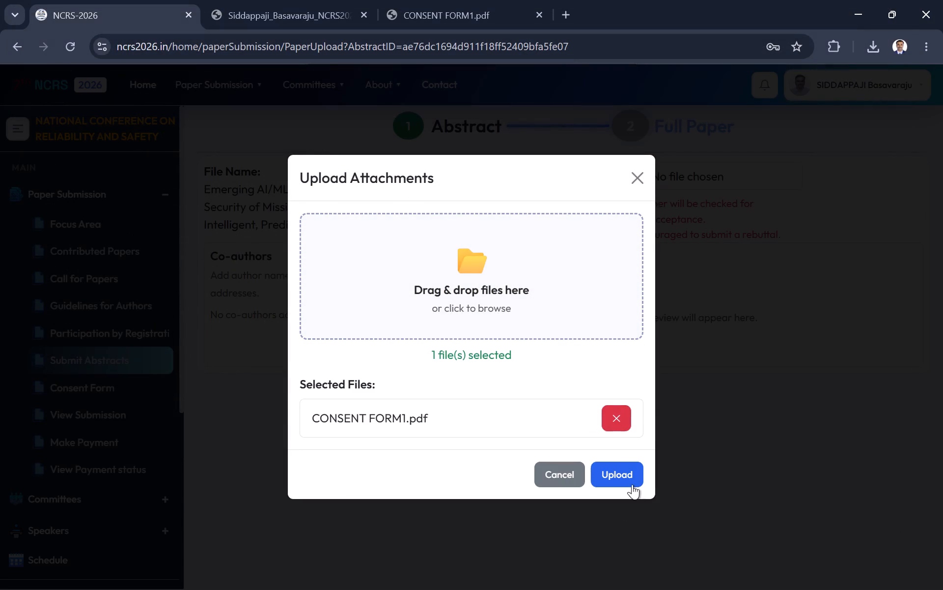
click(628, 477)
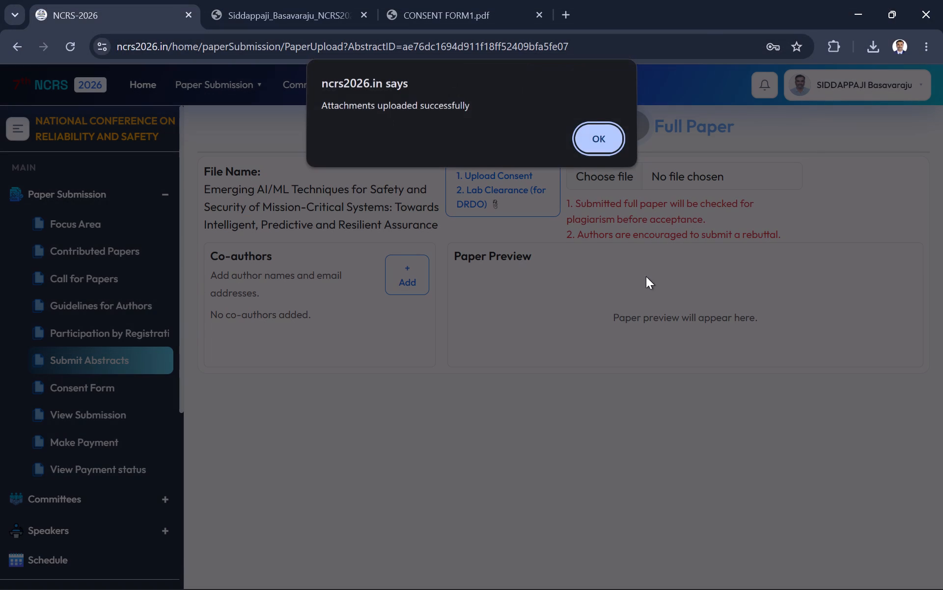
click(595, 147)
Submit the Word file ending in Emerging_AI_ML_Safety_Security_Full_Paper (1).docx as the full paper, after generating its preview.
click(612, 179)
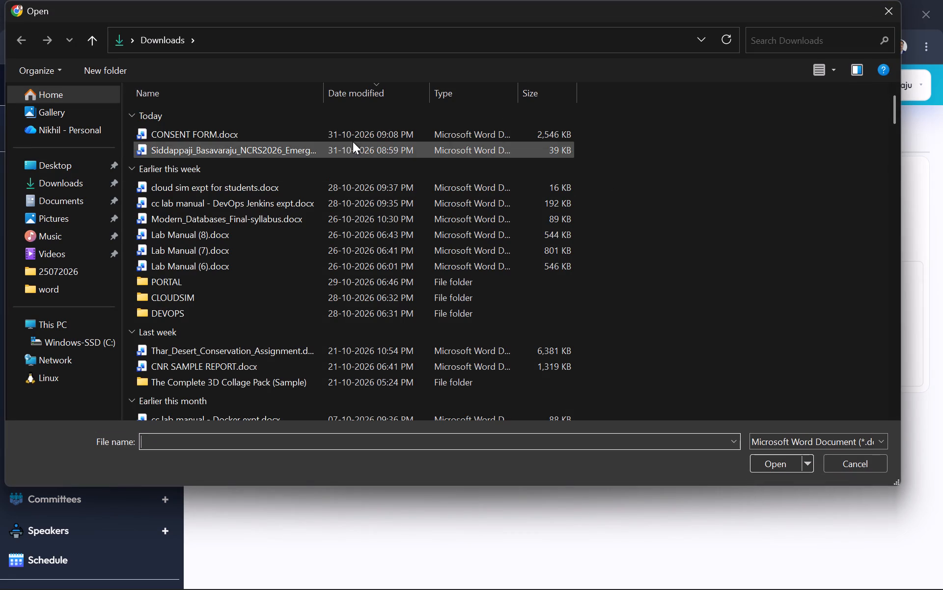
click(250, 152)
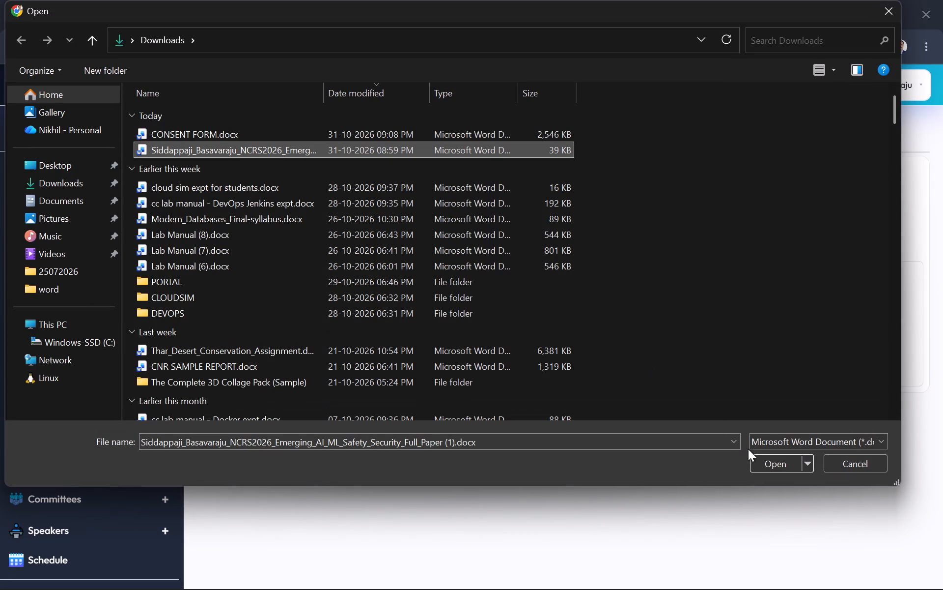
click(753, 461)
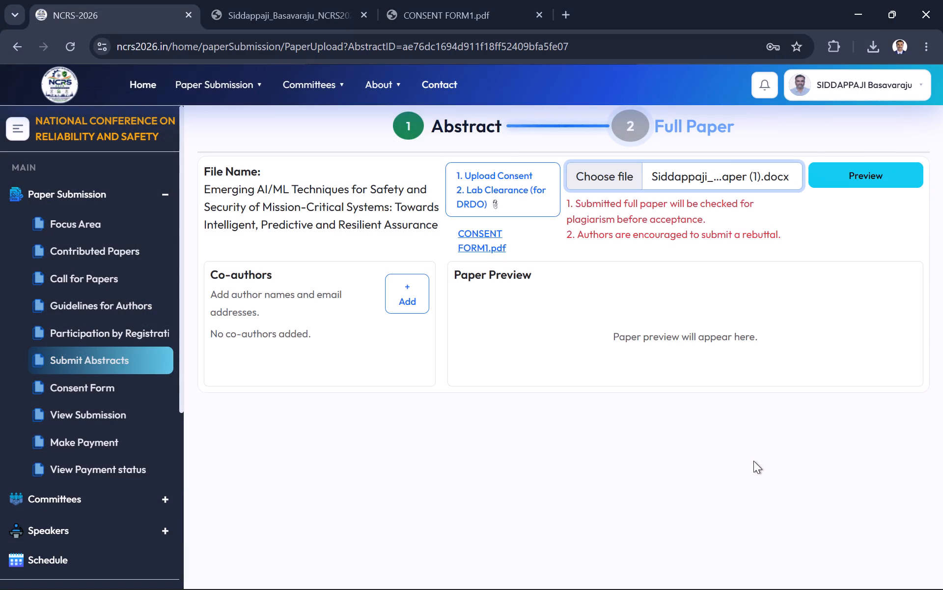
click(861, 174)
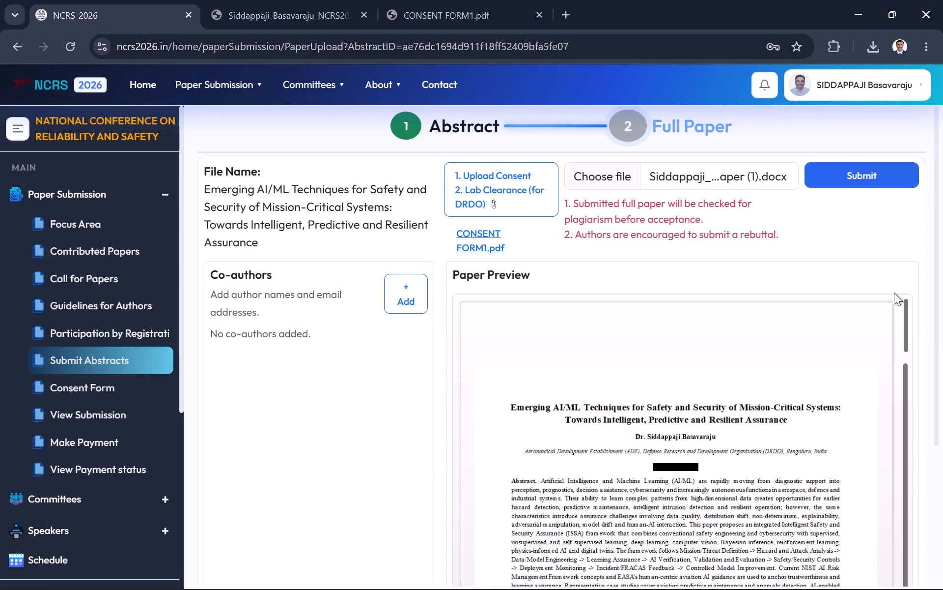
click(855, 179)
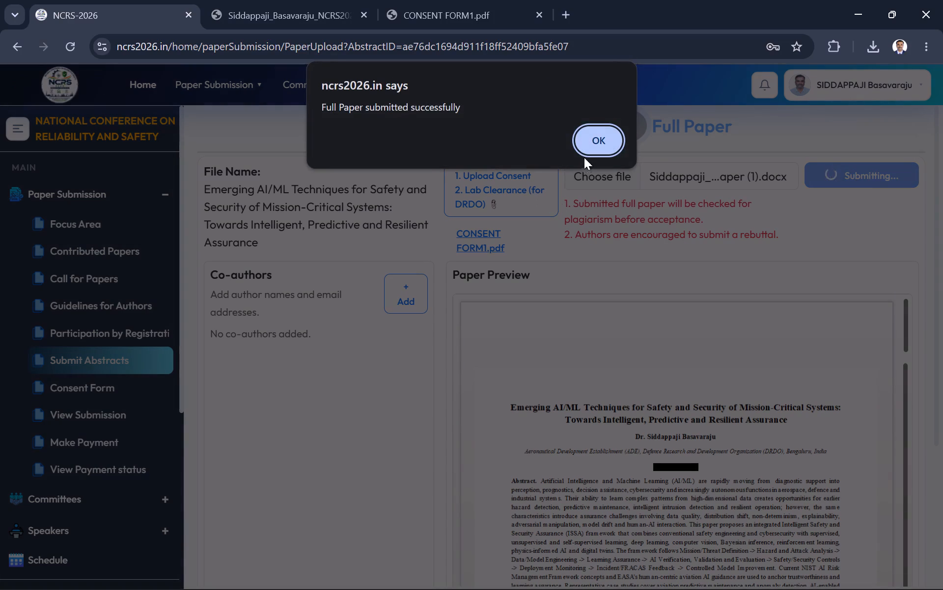
click(599, 144)
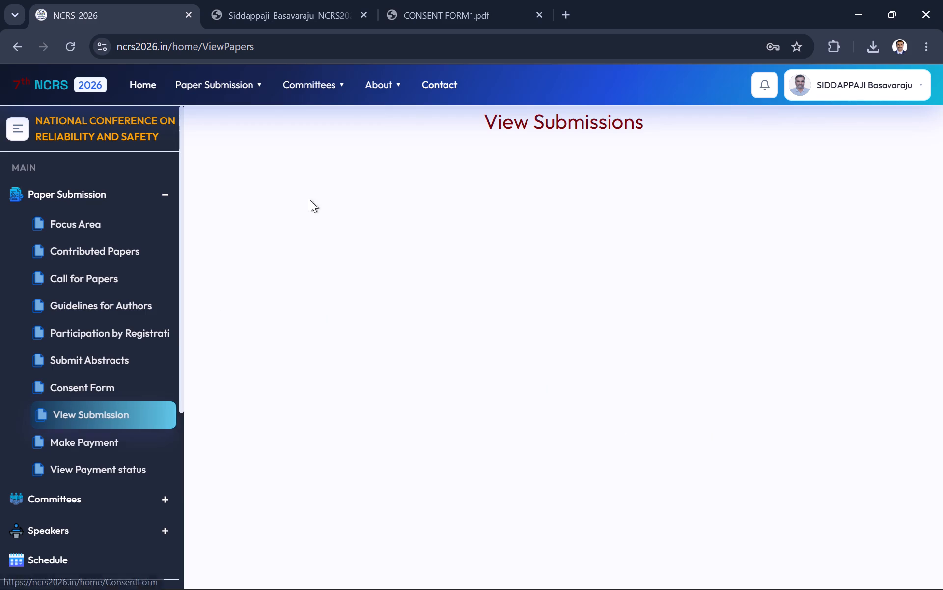
Look through the submissions list for the paper status of each accepted abstract.
scroll(351, 399, up, 6)
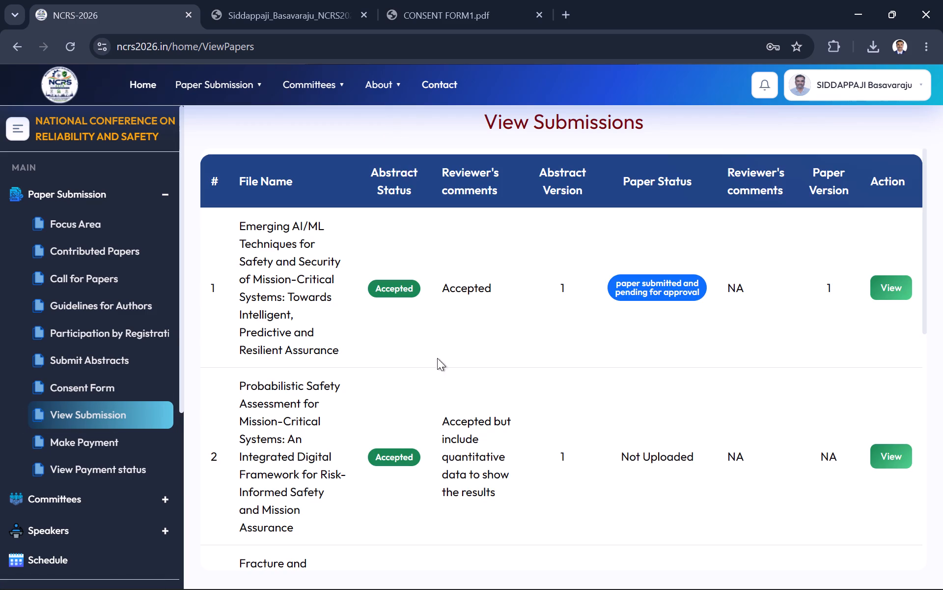
scroll(673, 288, down, 1)
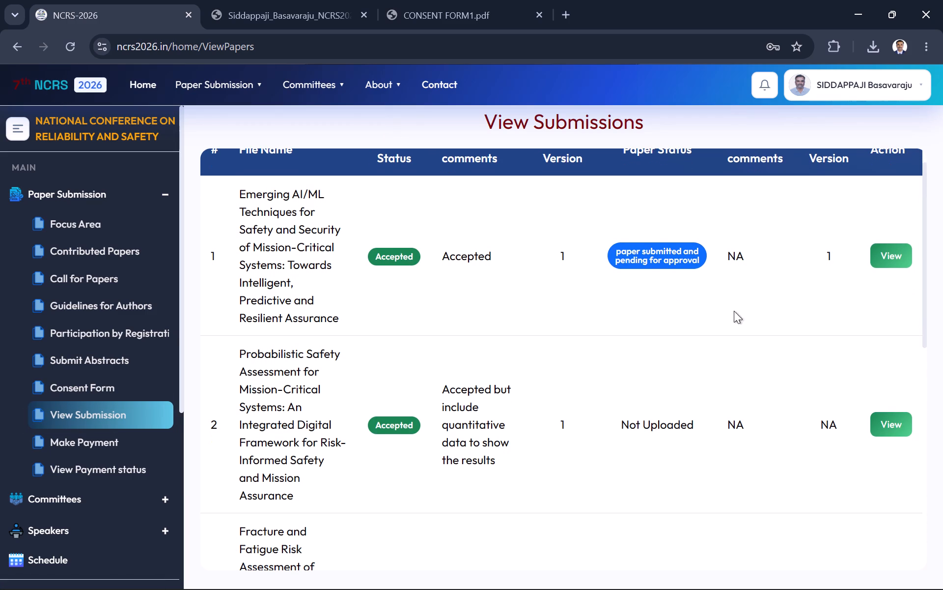
scroll(771, 337, down, 3)
scroll(771, 337, up, 1)
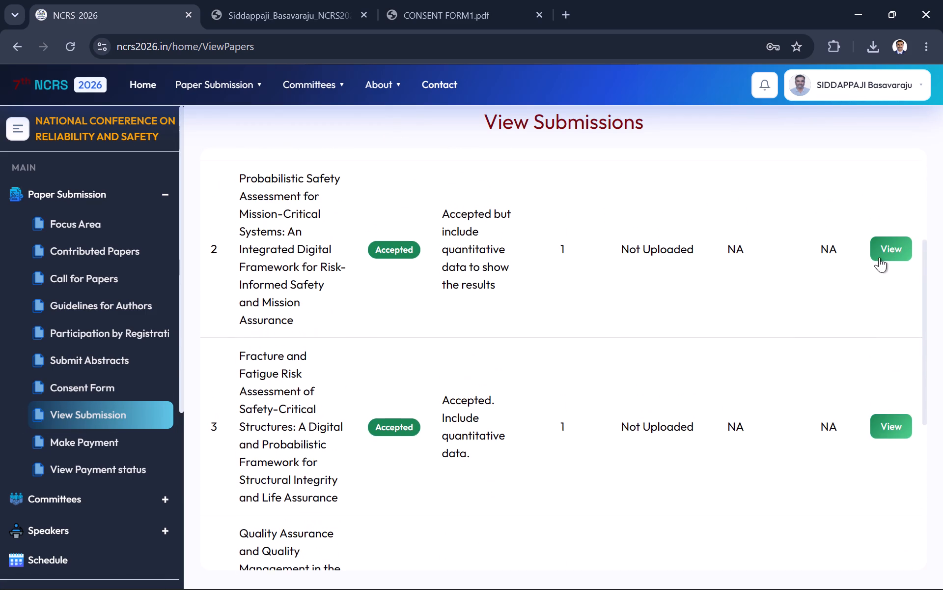